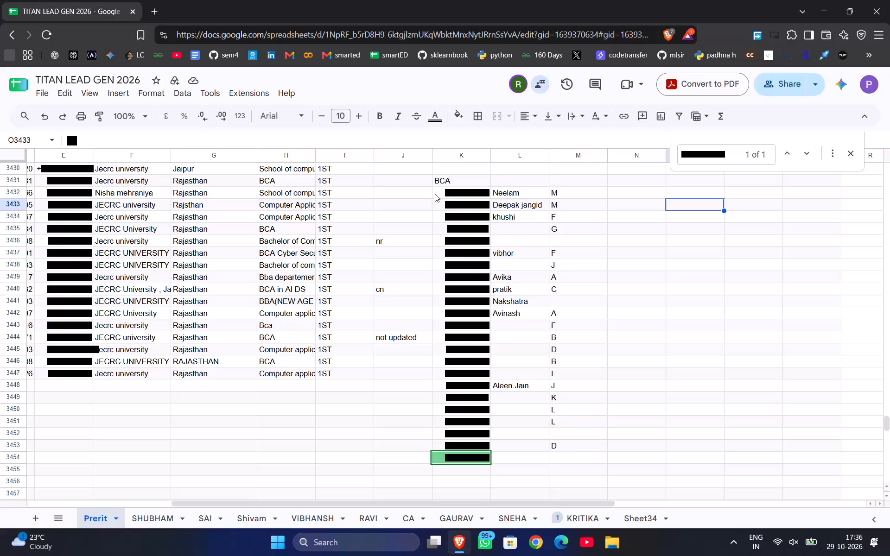
# Copy the phone number from cell K3434 in the BCA contact list and leave the cell unchanged.
pyautogui.tripleClick(466, 217)
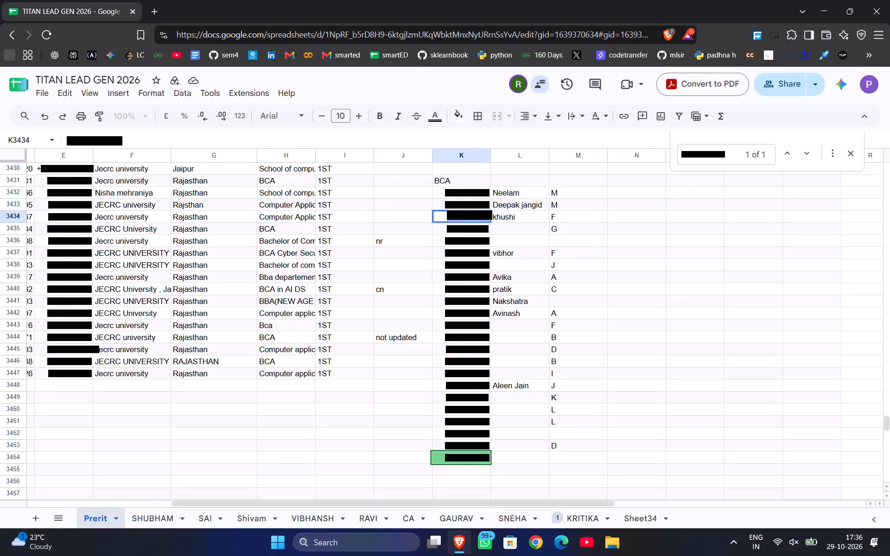
pyautogui.hotkey('ctrl', 'c')
pyautogui.hotkey('ctrl', 'c')
pyautogui.hotkey('ctrl', 'c')
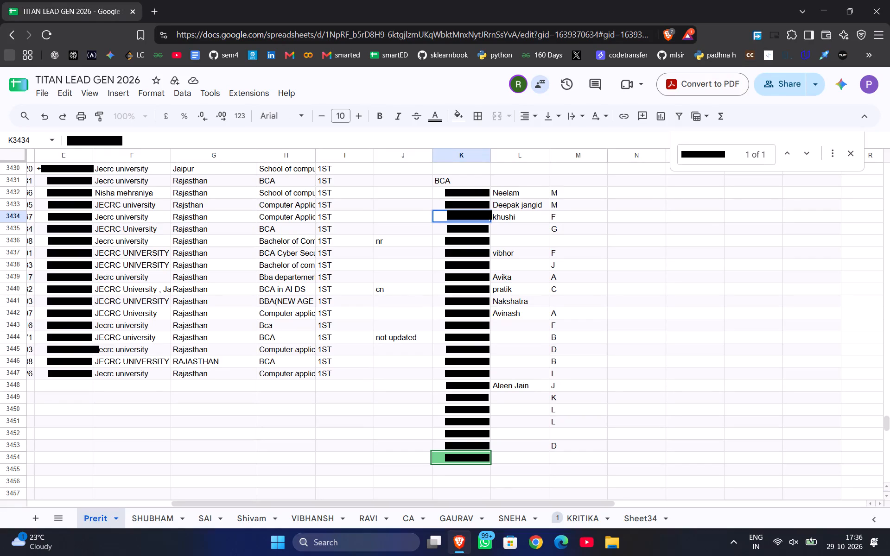
pyautogui.scroll(4, 466, 217)
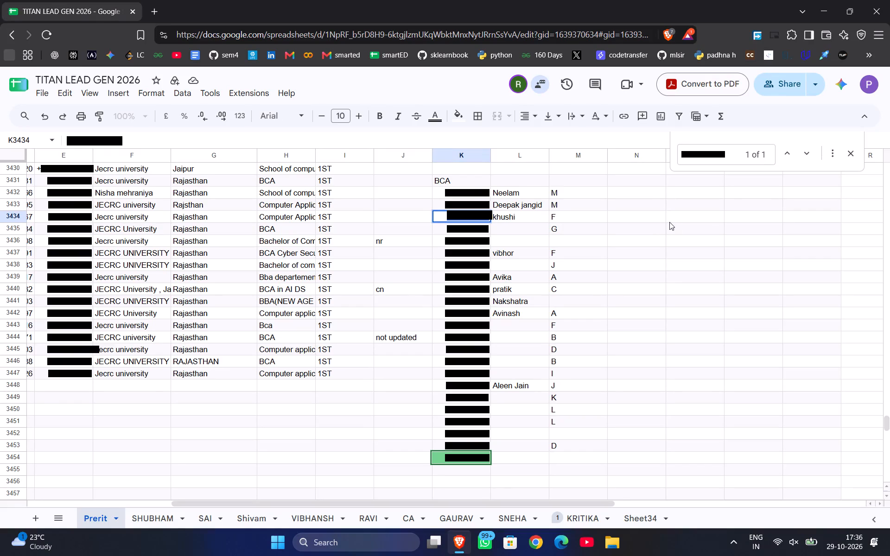
pyautogui.click(669, 222)
# Examine the BBA and BCA contact lists in columns K to Q, around rows 3392 to 3454, checking their numbers, names and letter codes.
pyautogui.scroll(9, 669, 222)
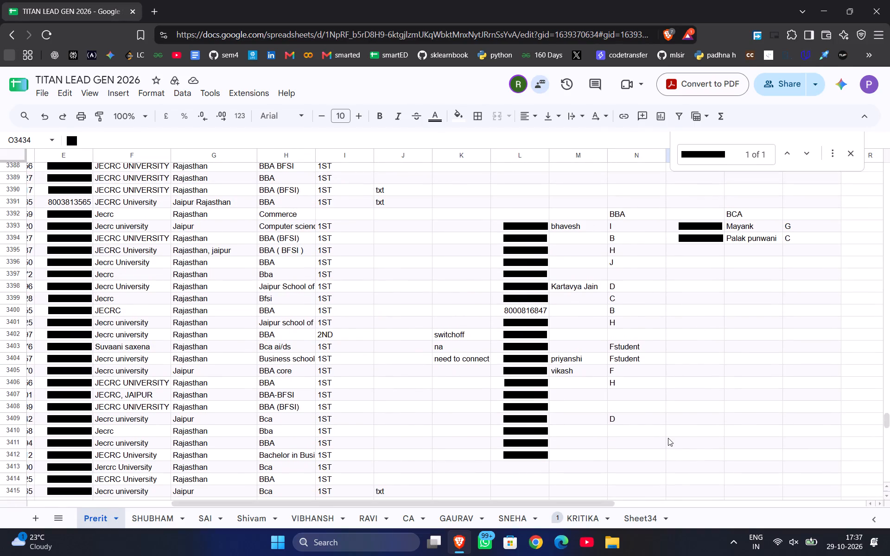
pyautogui.click(702, 232)
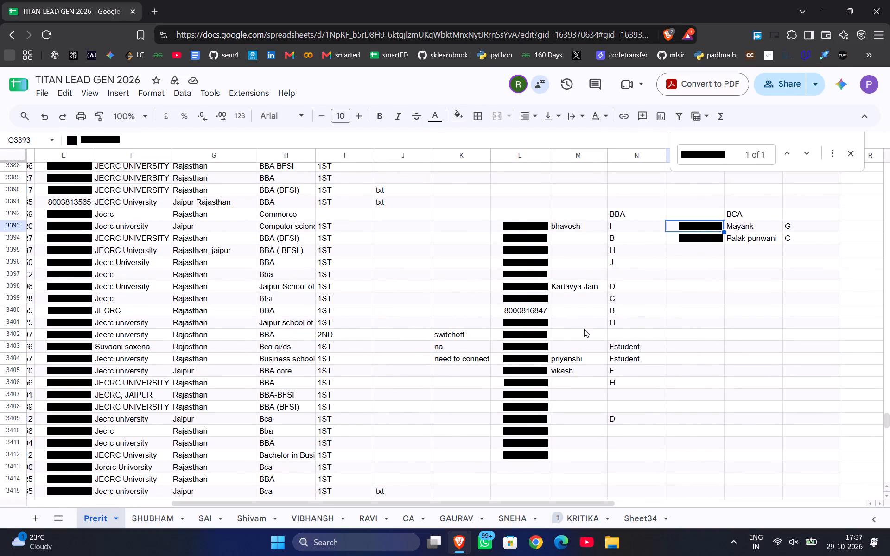
pyautogui.click(584, 366)
pyautogui.scroll(-7, 584, 366)
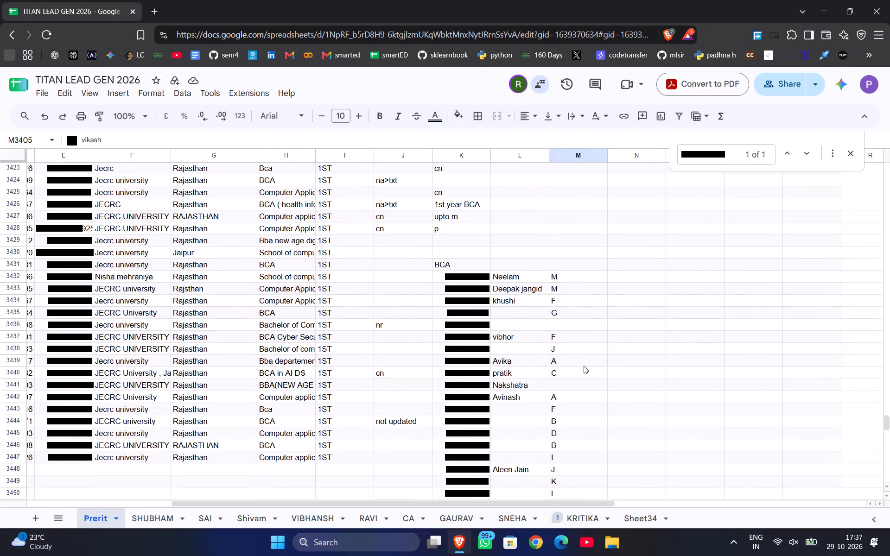
pyautogui.scroll(-4, 539, 295)
pyautogui.scroll(3, 539, 295)
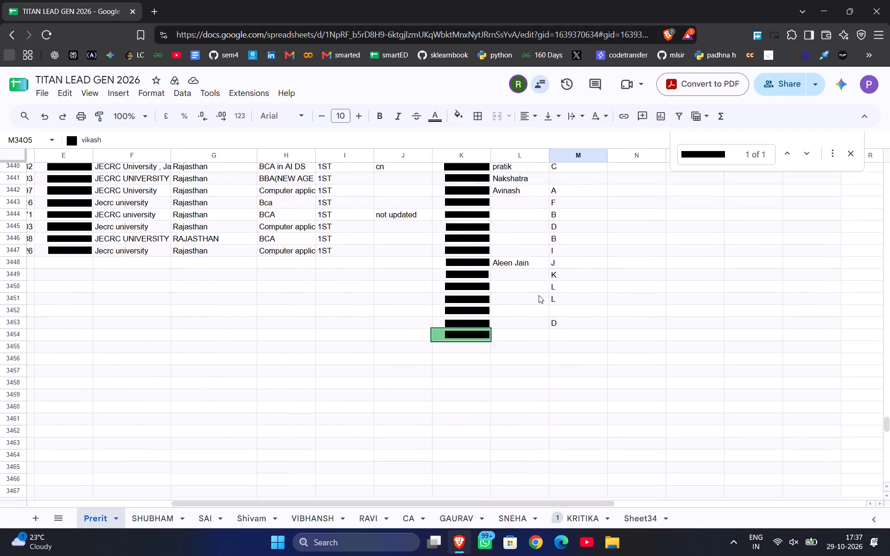
pyautogui.scroll(5, 539, 295)
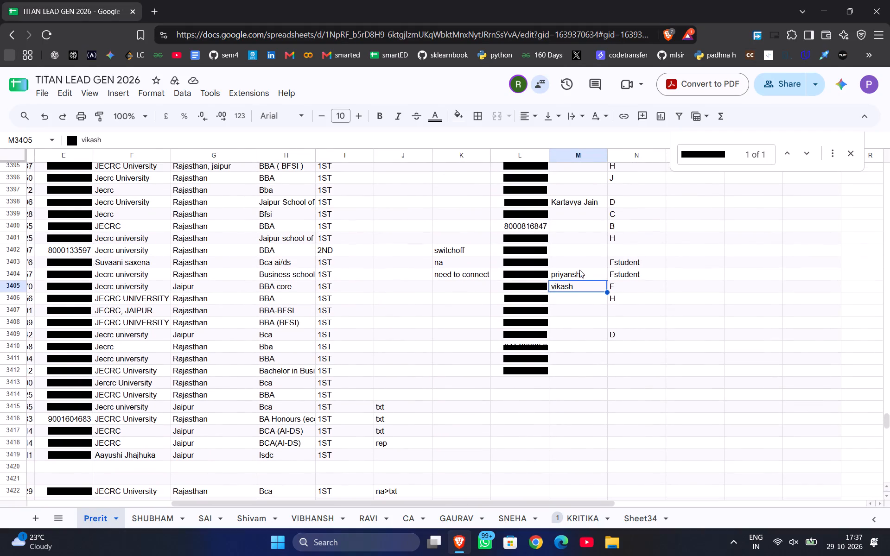
pyautogui.click(579, 270)
pyautogui.click(535, 270)
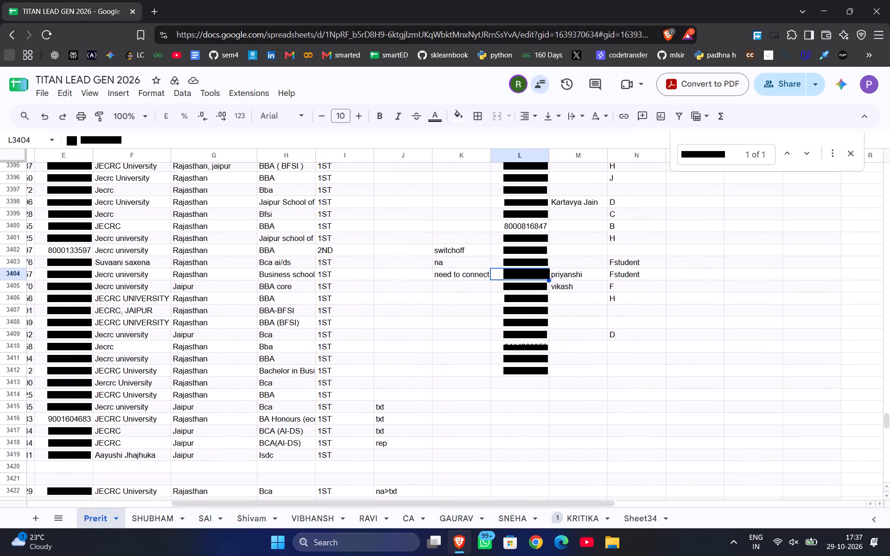
pyautogui.hscroll(-1, 587, 217)
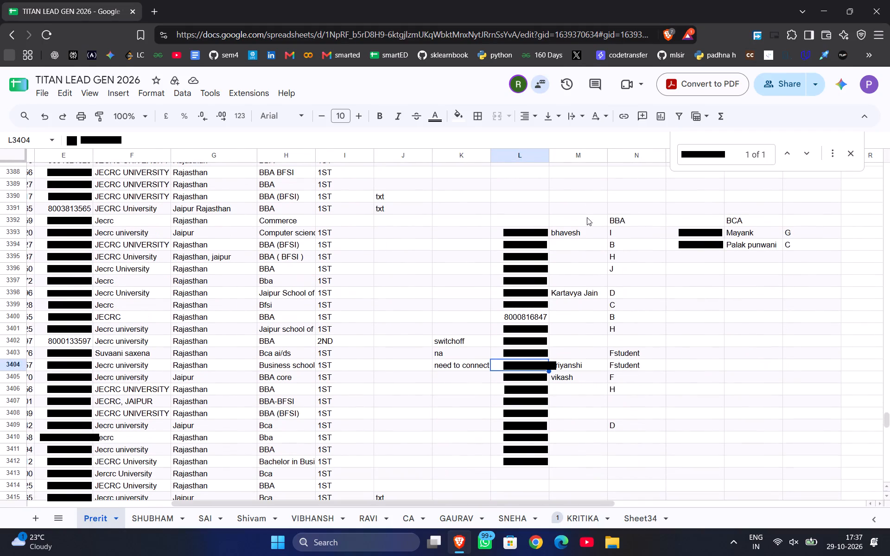
pyautogui.click(704, 293)
pyautogui.scroll(-1, 704, 293)
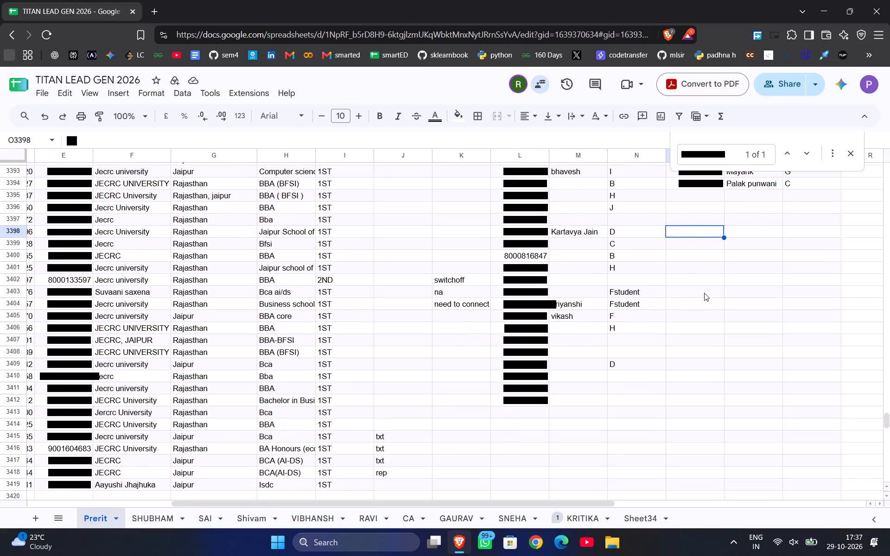
pyautogui.scroll(1, 700, 303)
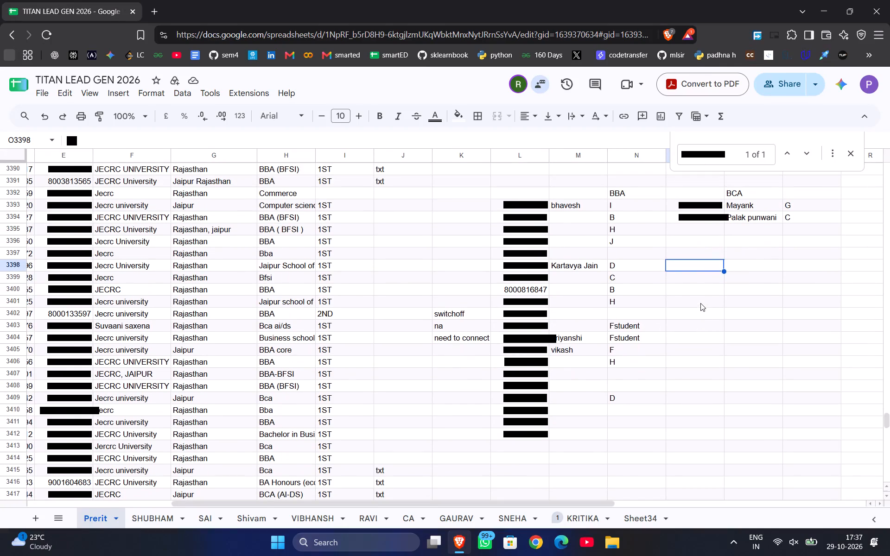
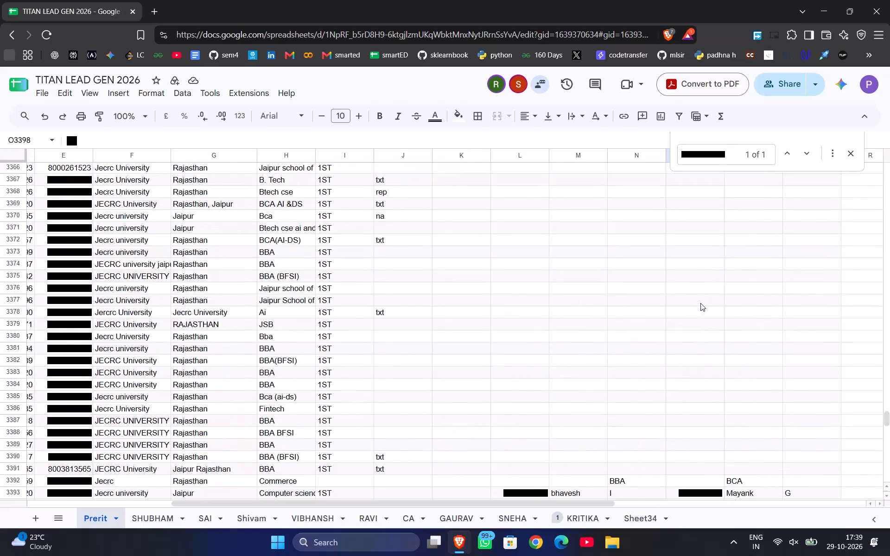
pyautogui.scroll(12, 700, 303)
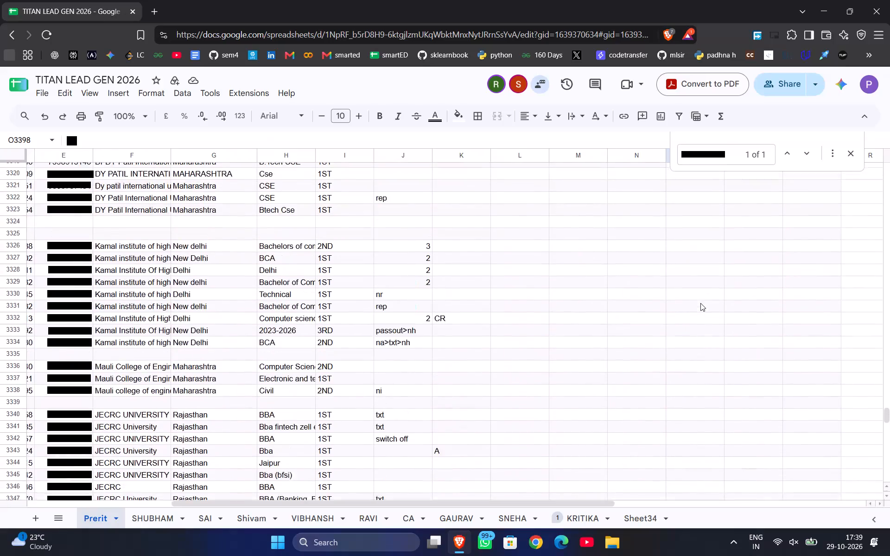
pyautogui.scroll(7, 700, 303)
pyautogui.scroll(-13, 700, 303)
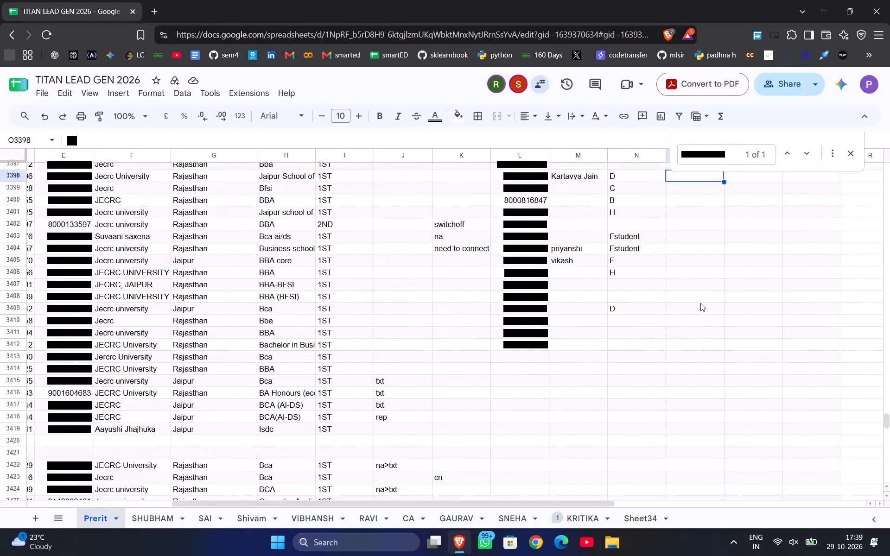
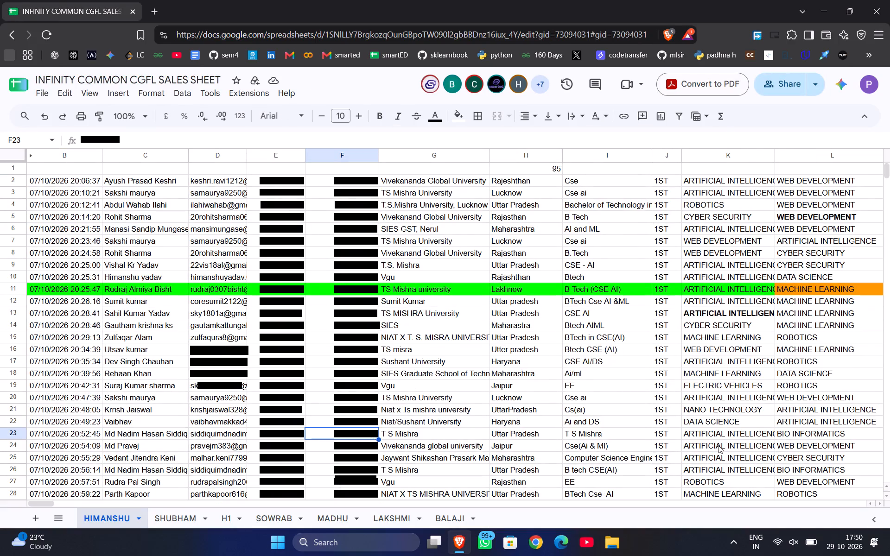
# Enter Prerit in column N of row 1137, an unassigned lead among the latest entries of the HIMANSHU sheet.
pyautogui.hotkey('ctrl', 'Down')
pyautogui.hotkey('ctrl', 'Down')
pyautogui.hotkey('ctrl', 'Down')
pyautogui.hotkey('ctrl', 'Down')
pyautogui.hotkey('ctrl', 'Down')
pyautogui.hotkey('ctrl', 'Down')
pyautogui.hotkey('ctrl', 'Down')
pyautogui.hotkey('ctrl', 'Down')
pyautogui.hotkey('ctrl', 'Down')
pyautogui.hotkey('ctrl', 'Down')
pyautogui.hotkey('ctrl', 'Down')
pyautogui.hotkey('ctrl', 'Down')
pyautogui.hotkey('ctrl', 'Down')
pyautogui.hotkey('ctrl', 'Down')
pyautogui.hotkey('ctrl', 'Down')
pyautogui.hotkey('ctrl', 'Down')
pyautogui.hotkey('ctrl', 'Down')
pyautogui.hotkey('ctrl', 'Down')
pyautogui.hotkey('ctrl', 'Down')
pyautogui.hotkey('ctrl', 'Down')
pyautogui.hotkey('ctrl', 'Up')
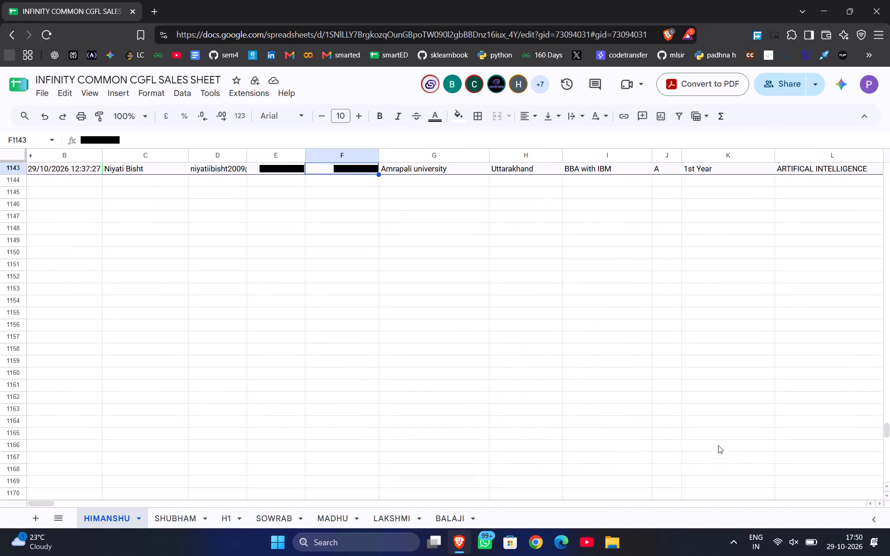
pyautogui.press('Right')
pyautogui.hotkey('ctrl', 'Right')
pyautogui.scroll(6, 718, 445)
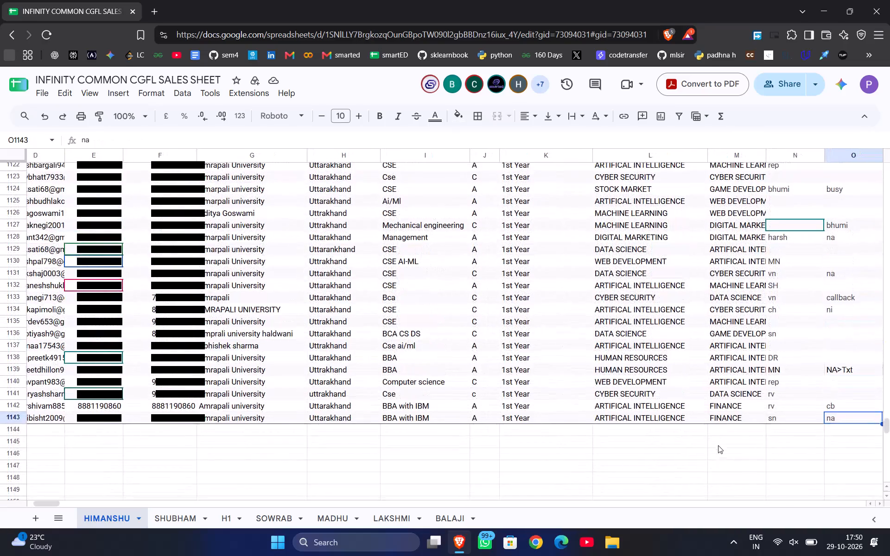
pyautogui.click(793, 347)
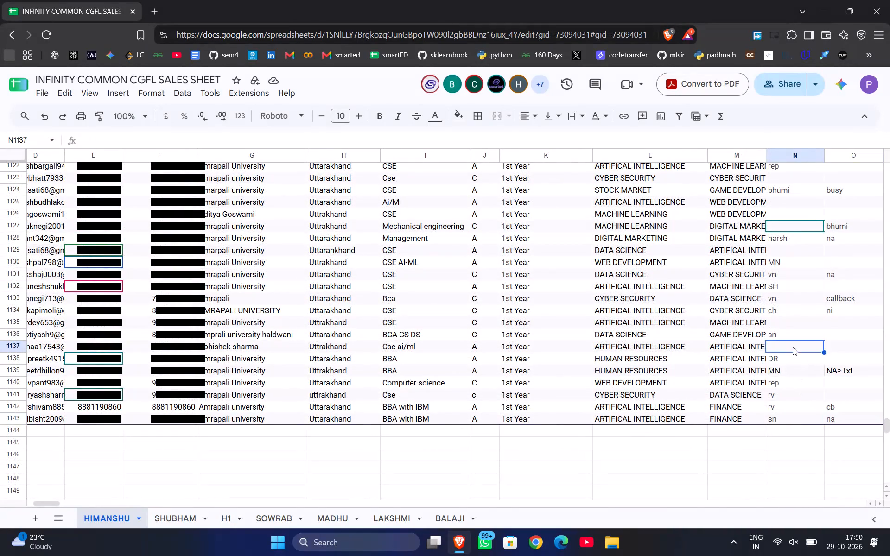
pyautogui.write('Prerit')
pyautogui.press('Tab')
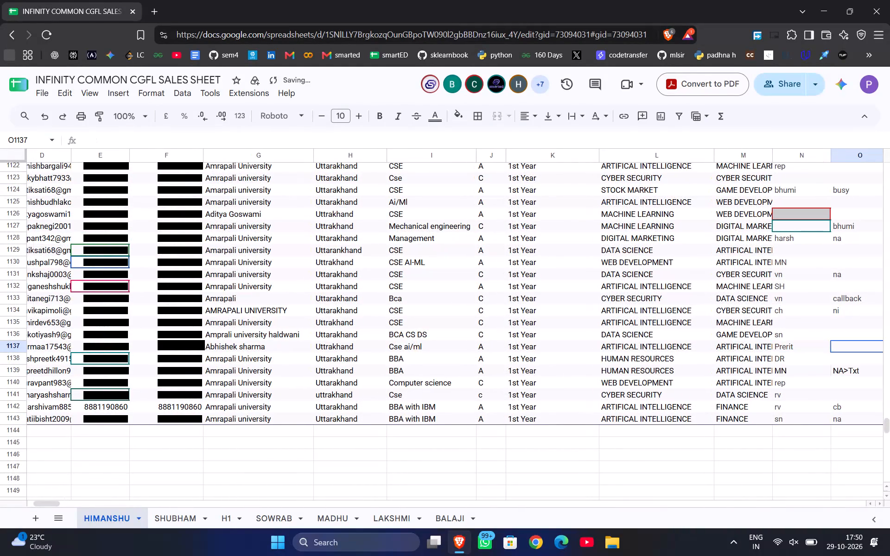
# Copy row 1137's contact number from column E, search the sheet for it, and check the row's status cell in column O.
pyautogui.hscroll(3, 586, 344)
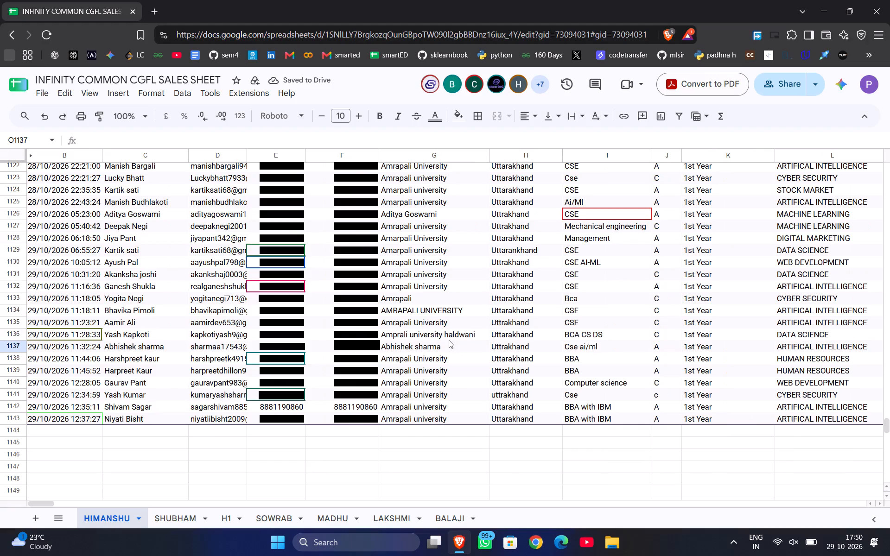
pyautogui.click(281, 346)
pyautogui.hotkey('ctrl', 'c')
pyautogui.hotkey('ctrl', 'f')
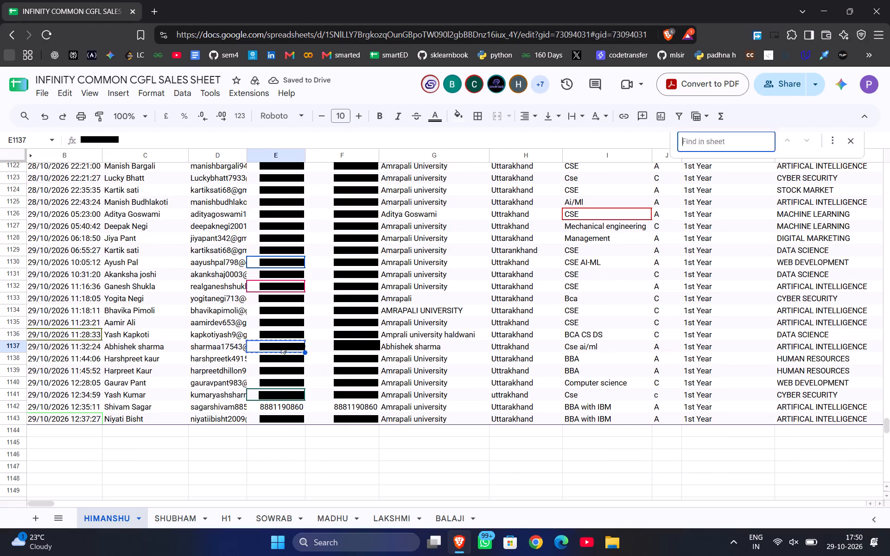
pyautogui.hotkey('ctrl', 'v')
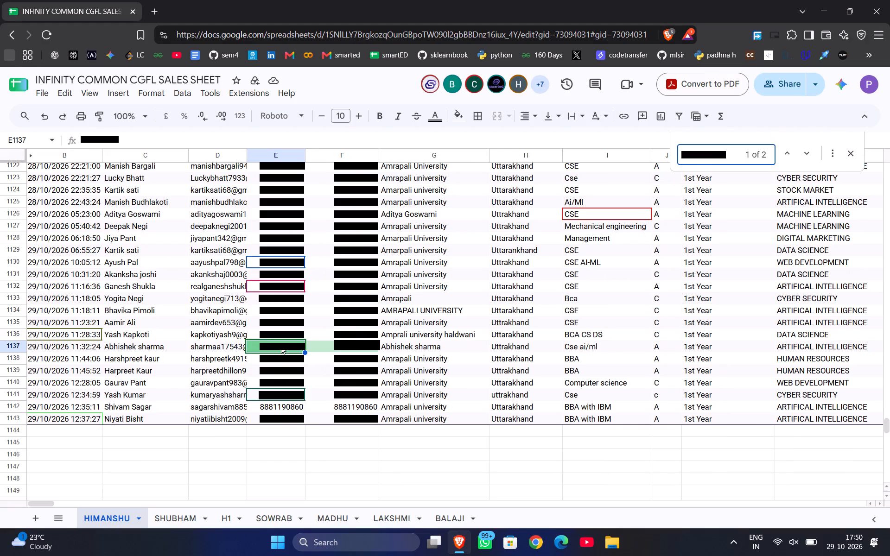
pyautogui.hscroll(-5, 281, 346)
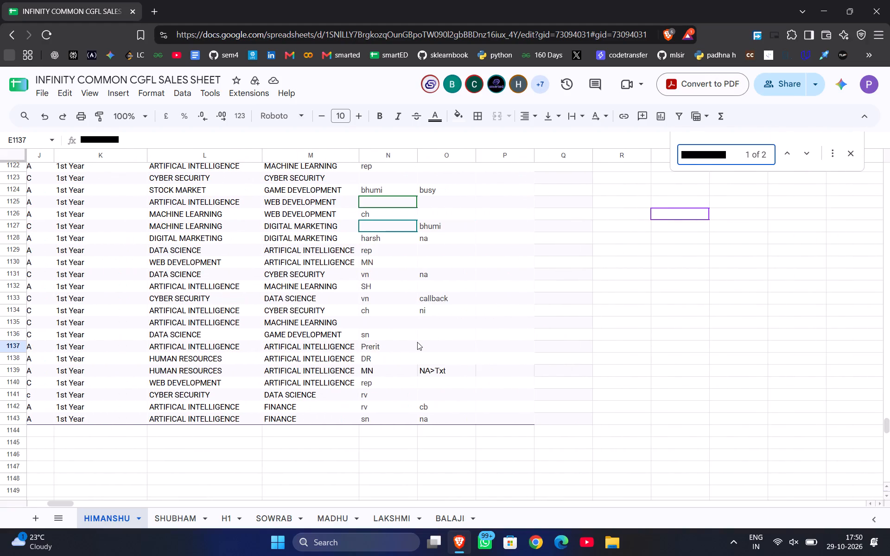
pyautogui.click(427, 343)
pyautogui.hscroll(7, 427, 343)
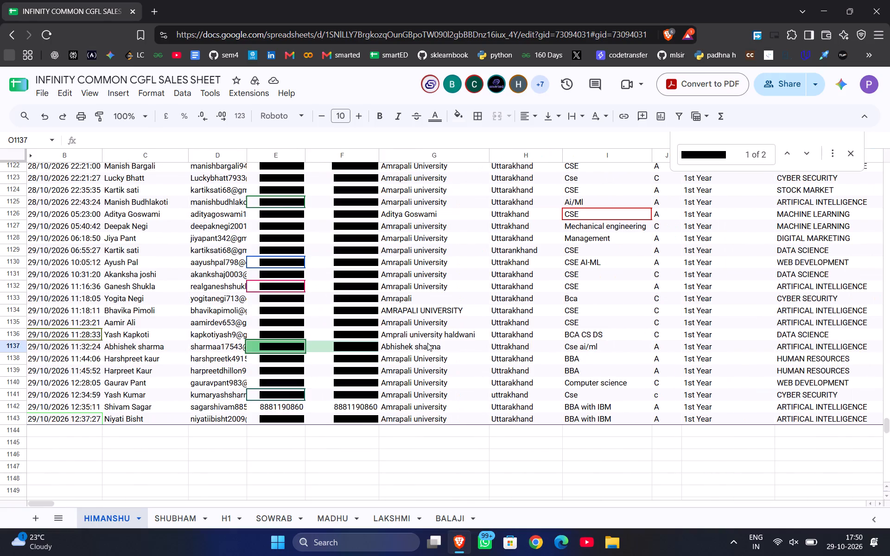
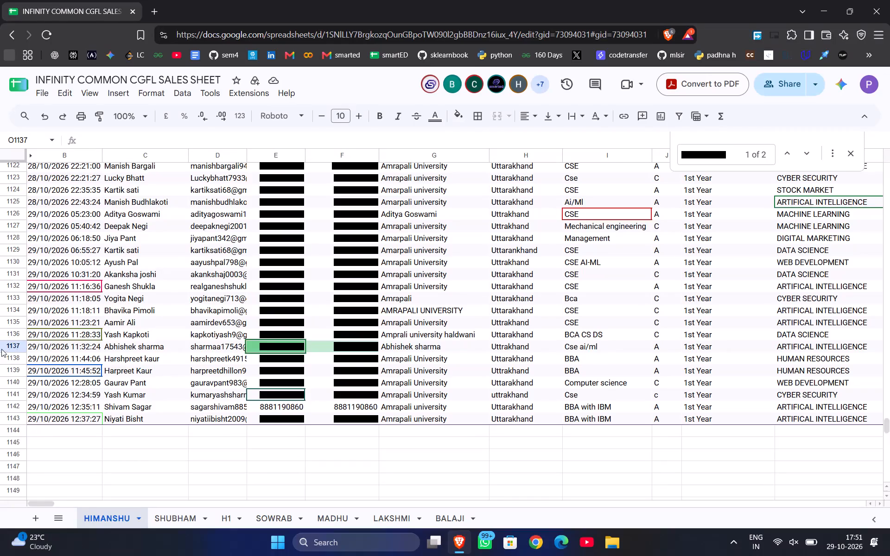
# Highlight the whole of row 1137 in the HIMANSHU sheet and review the lead's entries across to the assignee column N.
pyautogui.click(1, 346)
pyautogui.hscroll(-4, 1, 346)
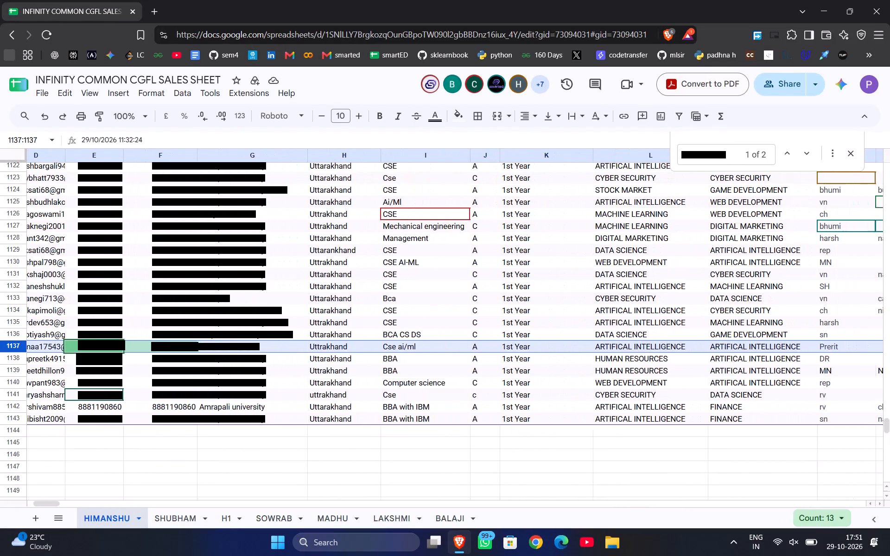
pyautogui.hscroll(-1, 1, 346)
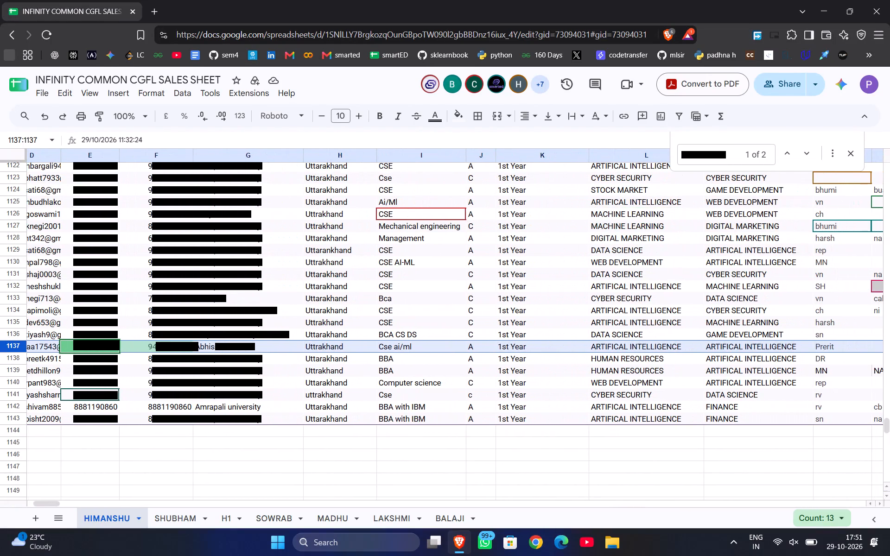
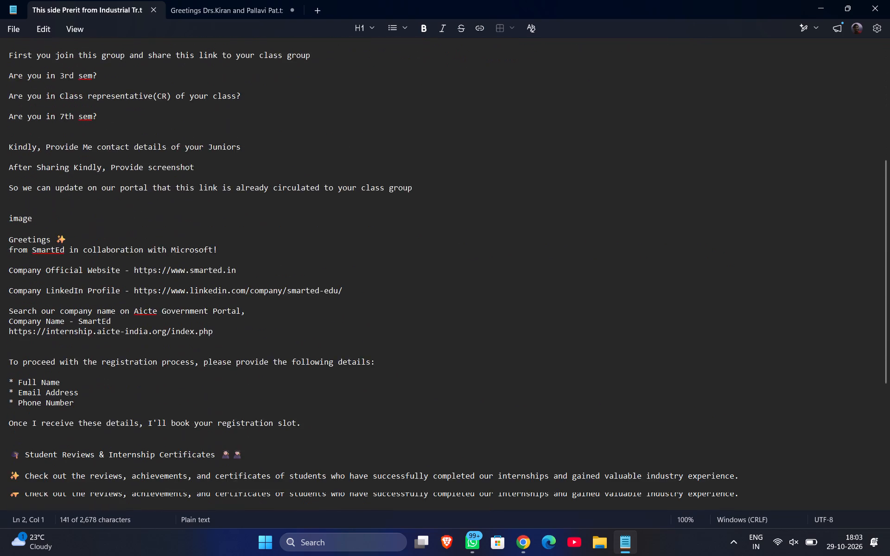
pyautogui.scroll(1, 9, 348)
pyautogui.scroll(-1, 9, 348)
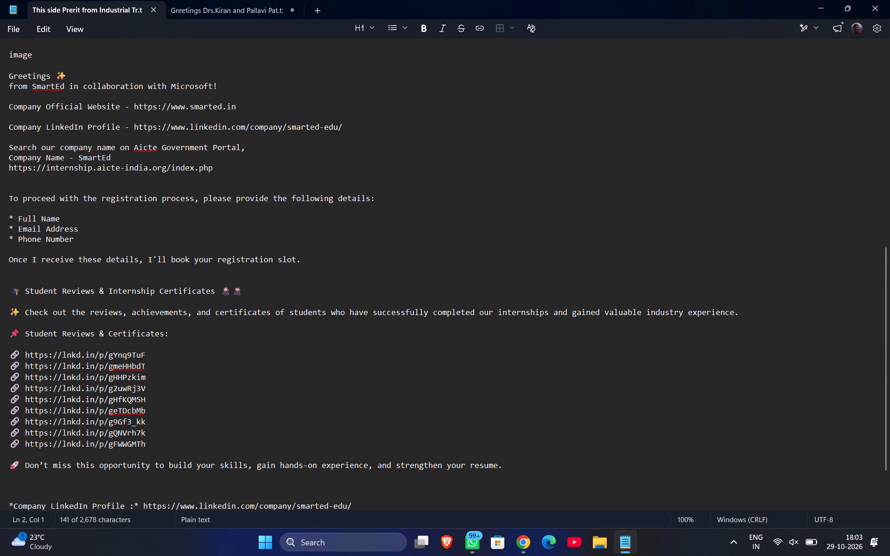
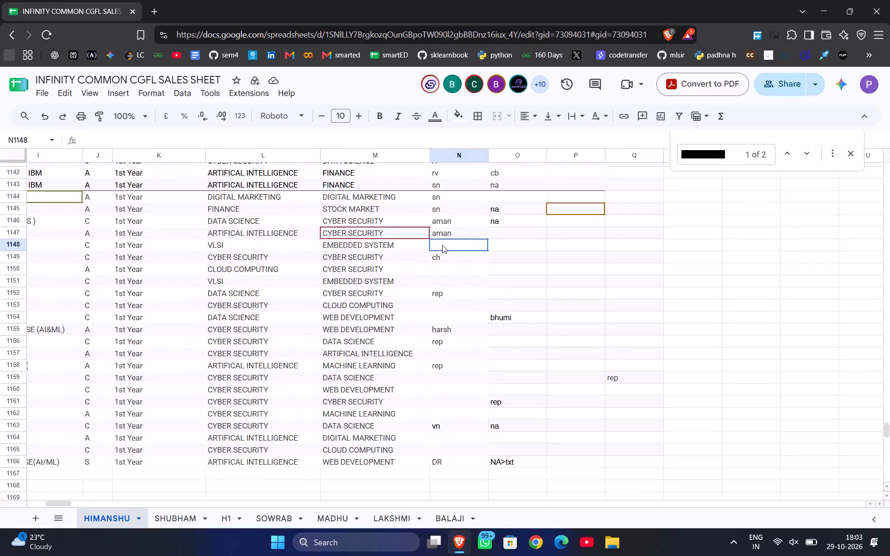
# Claim the unassigned lead in row 1148 by entering Prerit in column N.
pyautogui.press('p')
pyautogui.press('Tab')
# View the contact number of the lead in row 1148 and highlight the whole row.
pyautogui.hscroll(8, 442, 245)
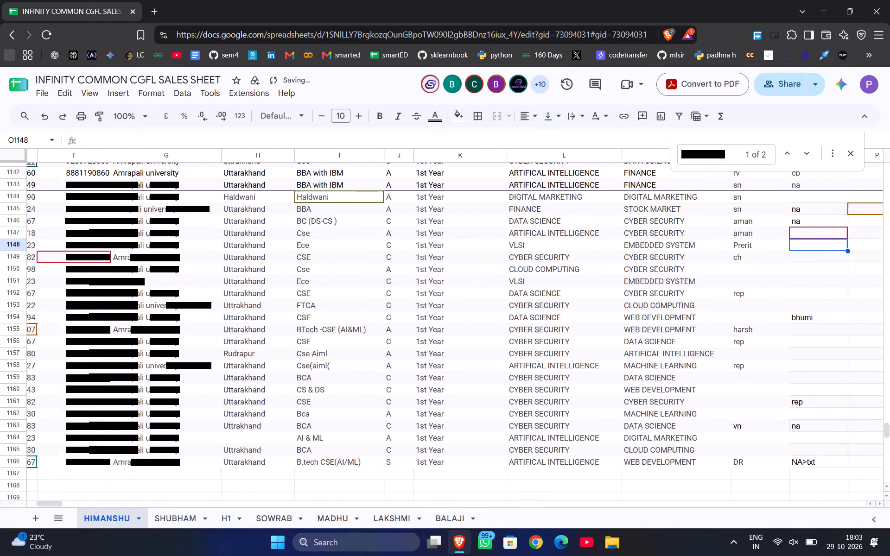
pyautogui.hscroll(7, 226, 261)
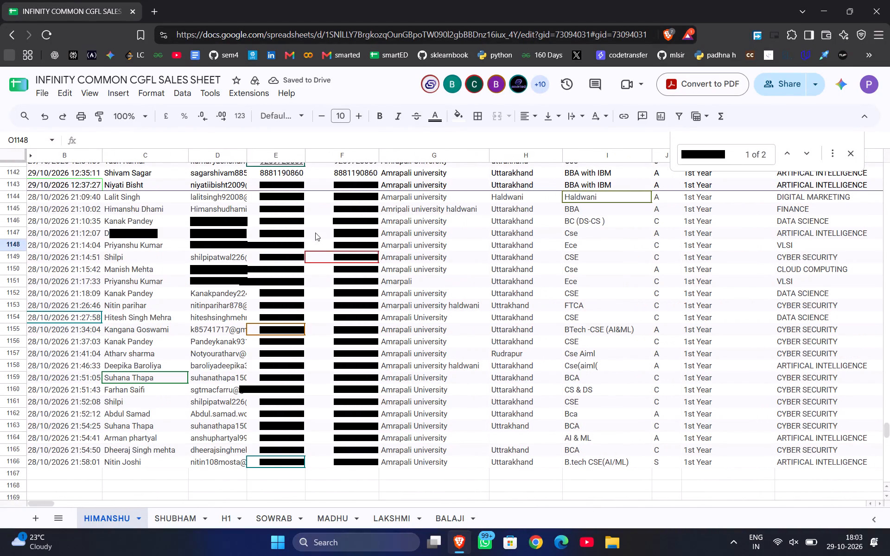
pyautogui.click(279, 242)
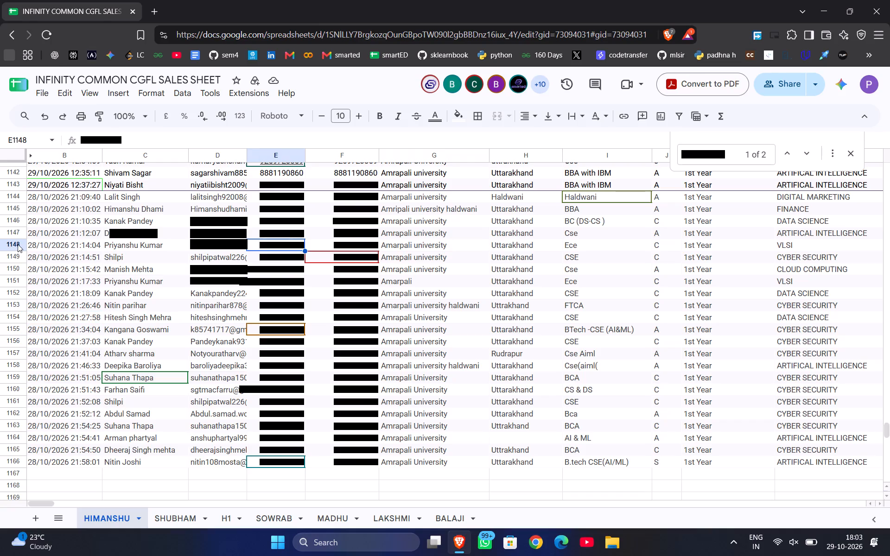
pyautogui.click(18, 244)
# Look through the student lead rows above and around row 1148, including their assignment and call status columns.
pyautogui.scroll(1, 18, 244)
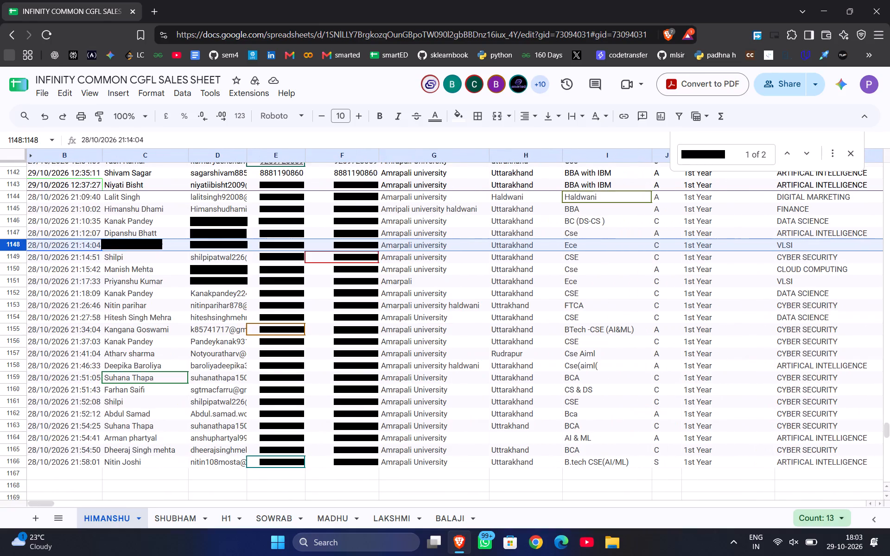
pyautogui.hscroll(-1, 519, 249)
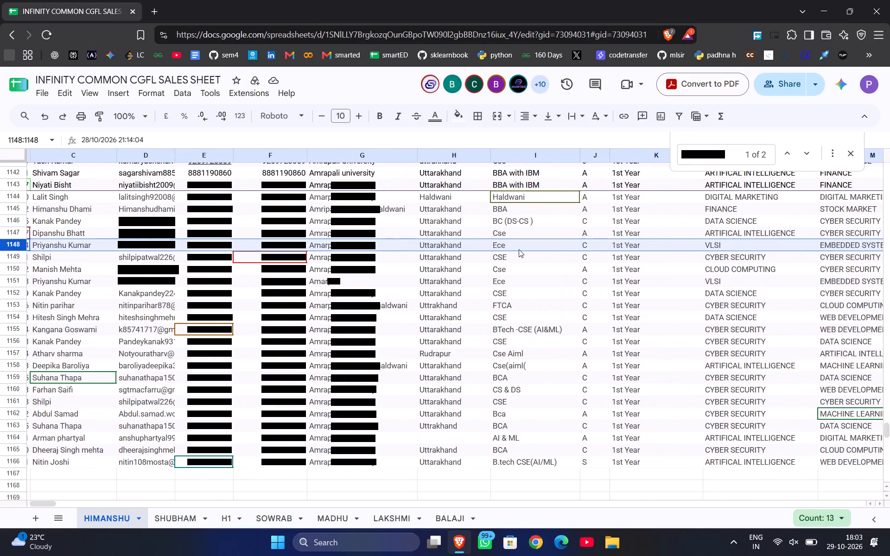
pyautogui.scroll(8, 519, 249)
pyautogui.scroll(-5, 519, 249)
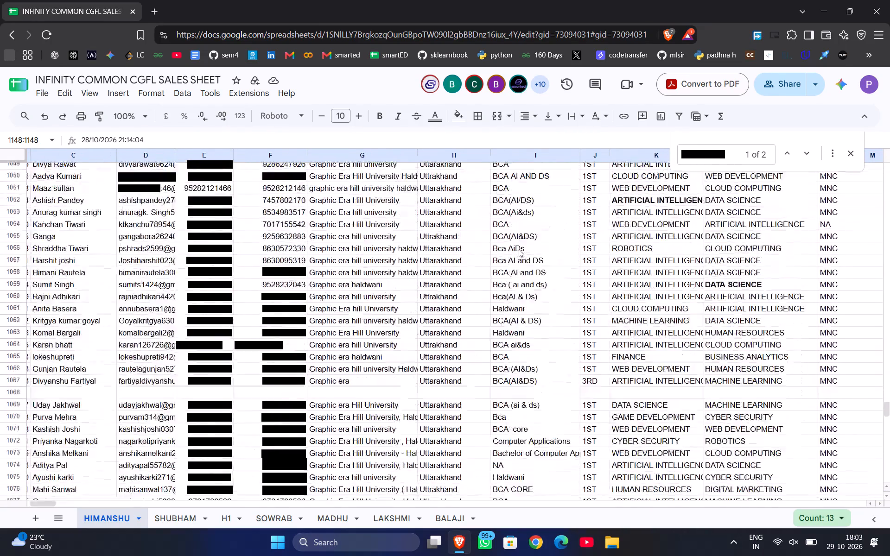
pyautogui.scroll(-5, 519, 249)
pyautogui.scroll(5, 519, 249)
pyautogui.scroll(-2, 519, 249)
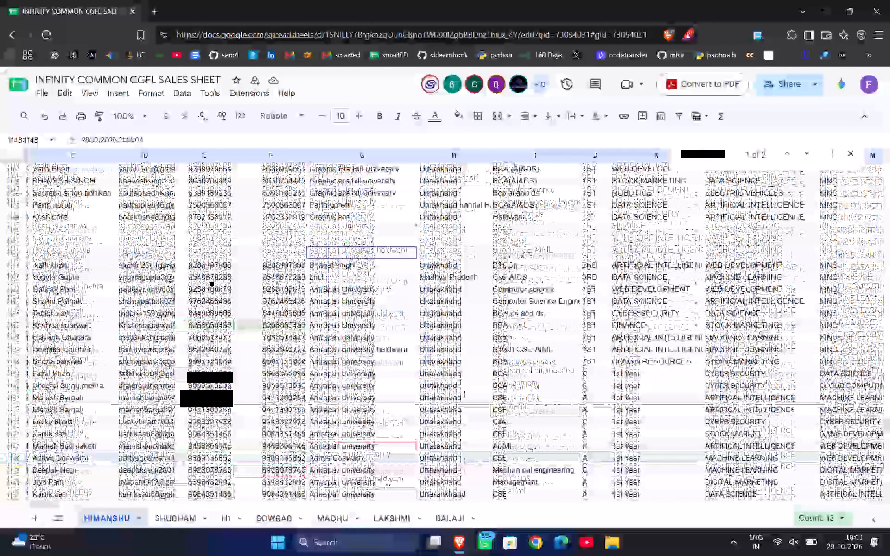
pyautogui.scroll(-2, 519, 249)
pyautogui.scroll(4, 519, 249)
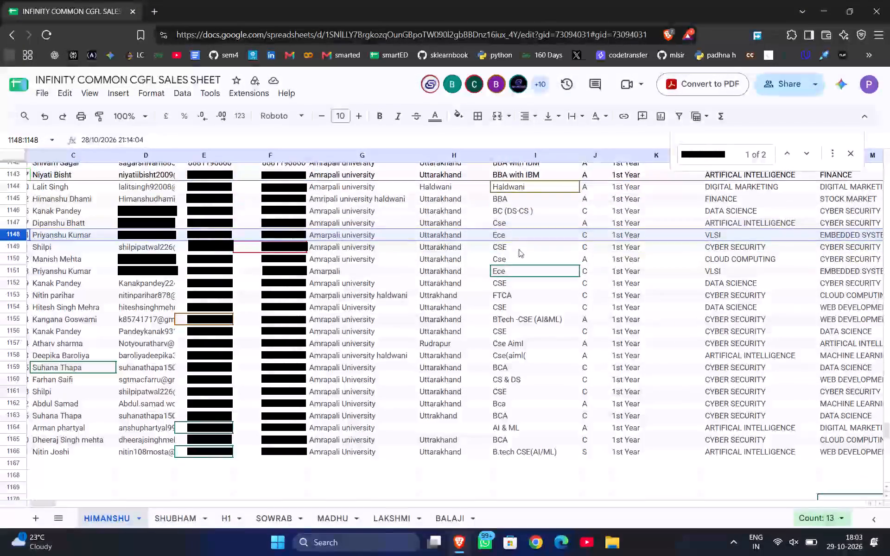
pyautogui.scroll(1, 519, 249)
pyautogui.hscroll(-2, 577, 322)
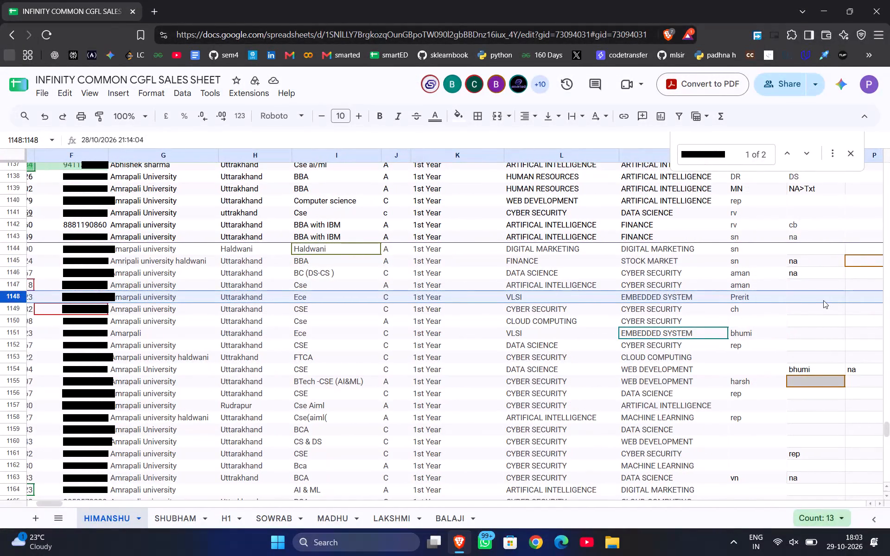
# Select the empty call status cell in column O for the lead in row 1148.
pyautogui.click(823, 300)
pyautogui.hscroll(2, 823, 300)
pyautogui.hscroll(-7, 823, 300)
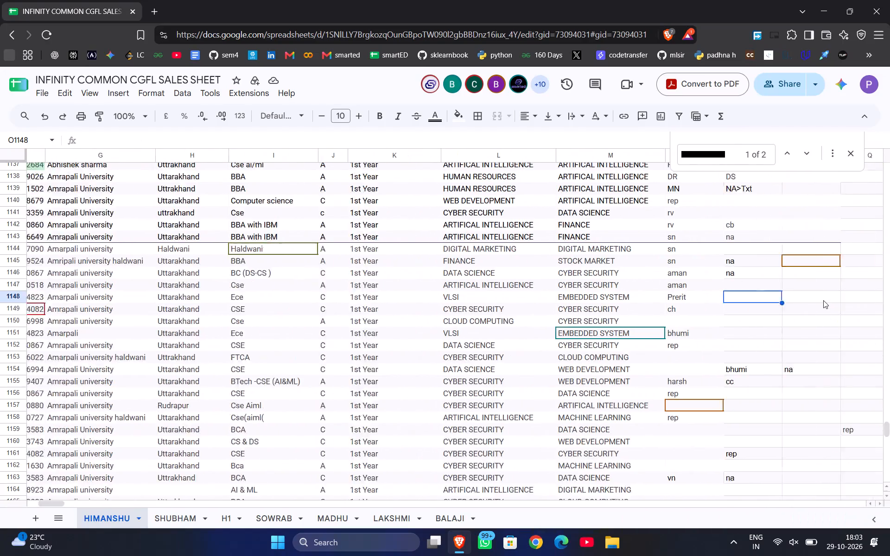
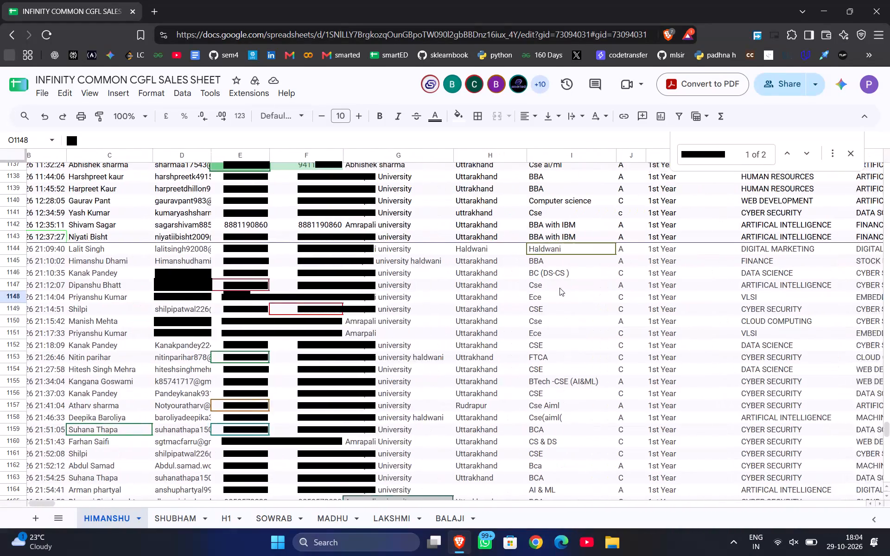
# Search the sheet for the row 1148 lead's contact number and check the assignment columns of the duplicate in row 1151.
pyautogui.tripleClick(269, 297)
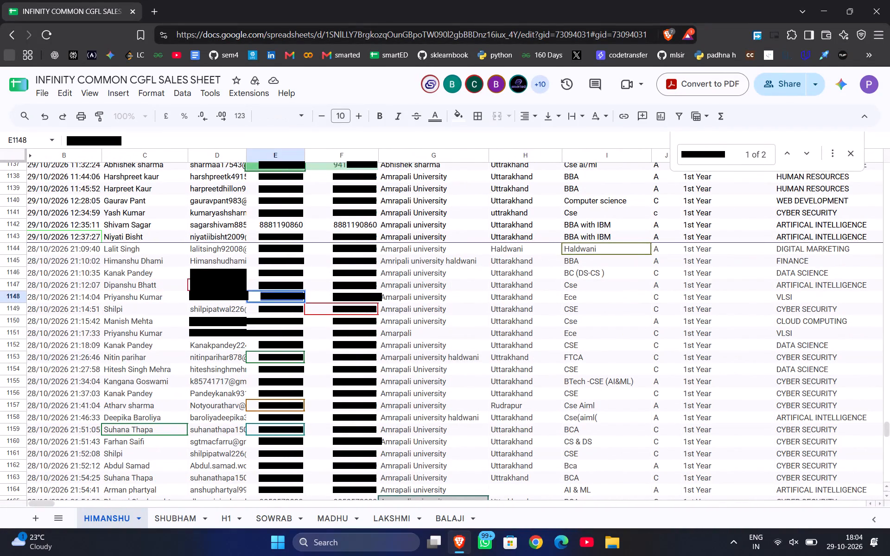
pyautogui.hotkey('ctrl', 'c')
pyautogui.hotkey('ctrl', 'f')
pyautogui.hotkey('ctrl', 'v')
pyautogui.tripleClick(269, 297)
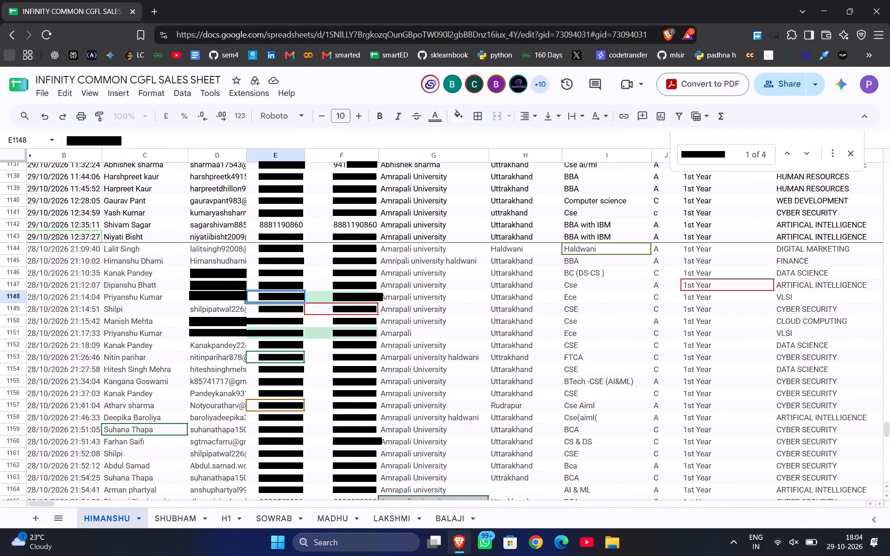
pyautogui.hotkey('ctrl', 'c')
pyautogui.click(333, 331)
pyautogui.hscroll(-7, 333, 331)
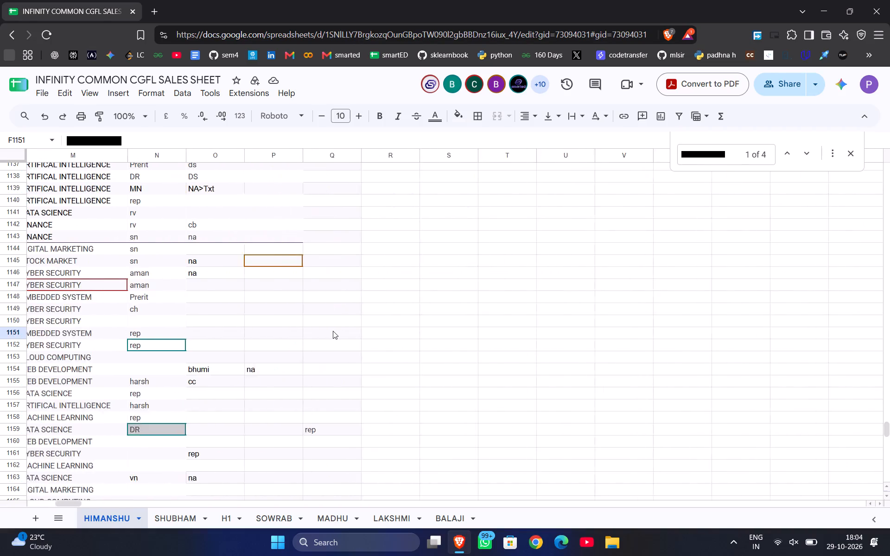
pyautogui.hscroll(11, 333, 331)
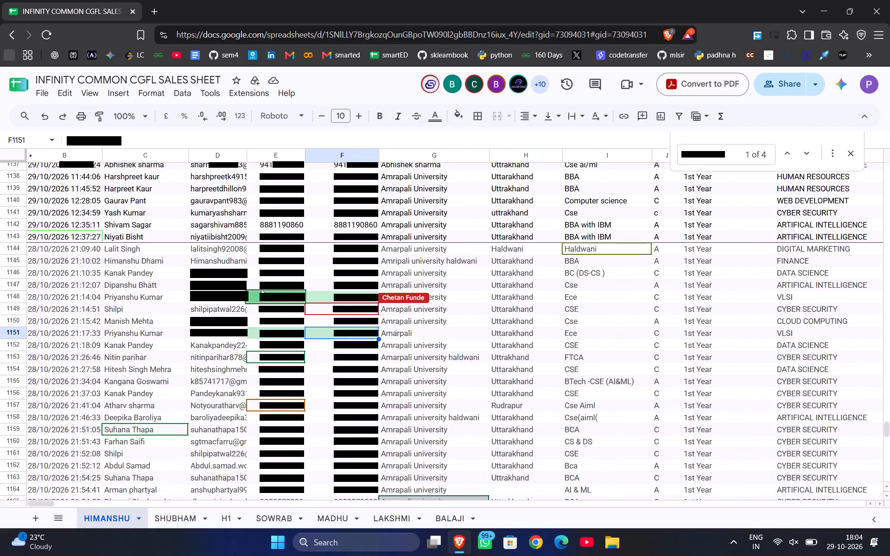
# Copy the contact number of the lead in row 1148.
pyautogui.tripleClick(265, 297)
pyautogui.hotkey('ctrl', 'c')
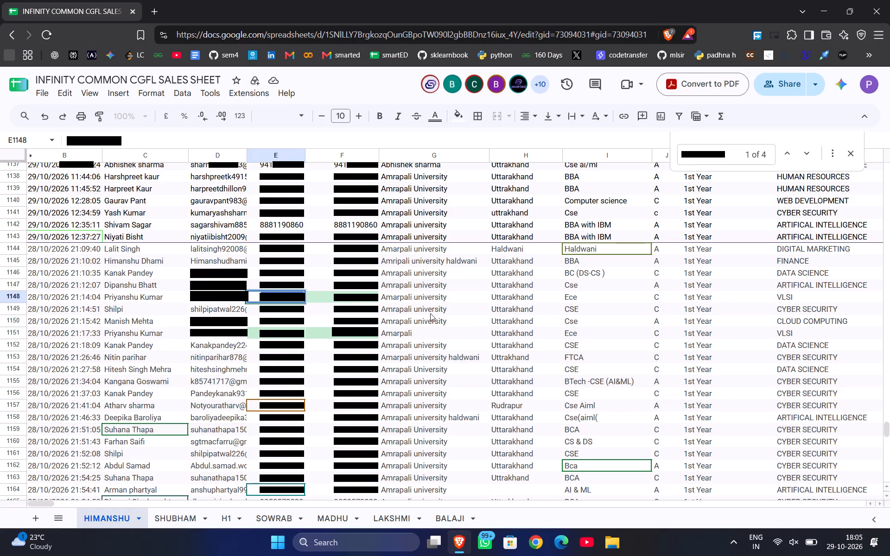
# Record the call status na>txt in column O for the lead in row 1148.
pyautogui.hscroll(-4, 430, 313)
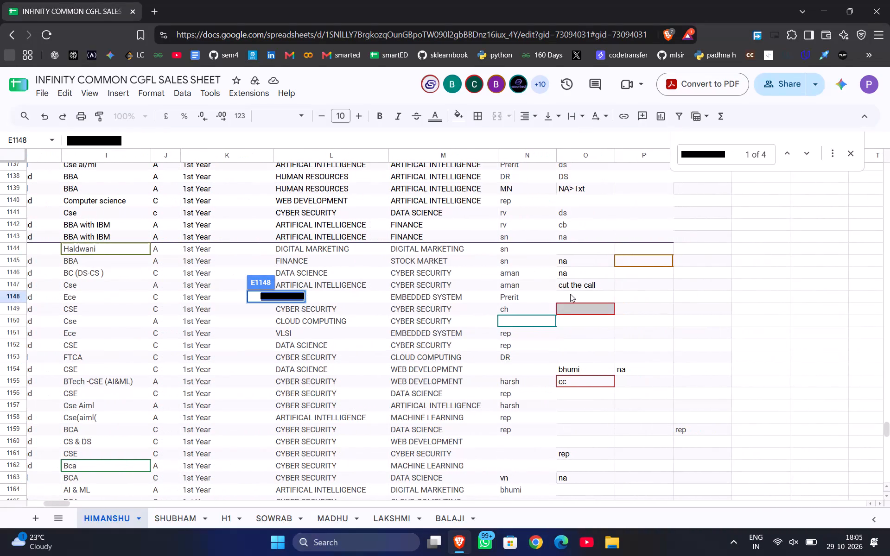
pyautogui.click(570, 293)
pyautogui.write('na>txt')
pyautogui.press('Return')
# Claim the unassigned CS & DS lead in row 1160 by entering prerit in column N.
pyautogui.press('Down')
pyautogui.press('Left')
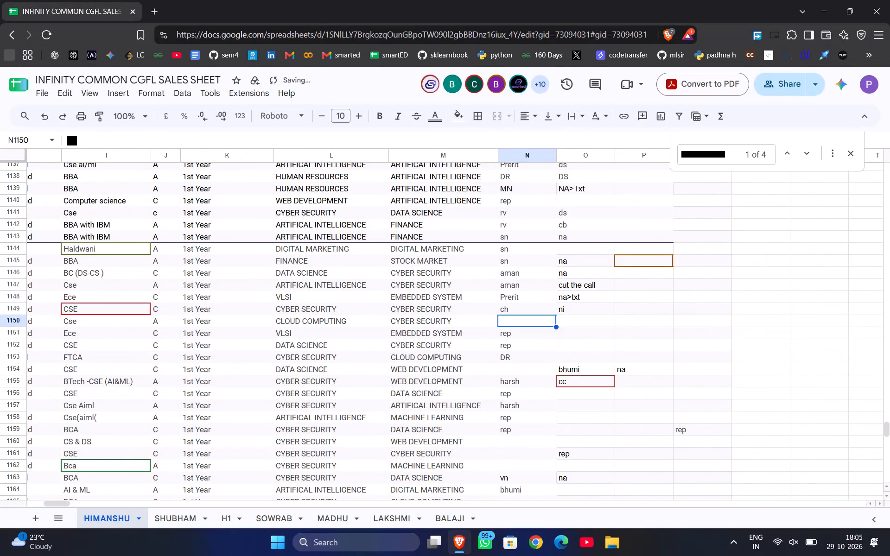
pyautogui.press('Down')
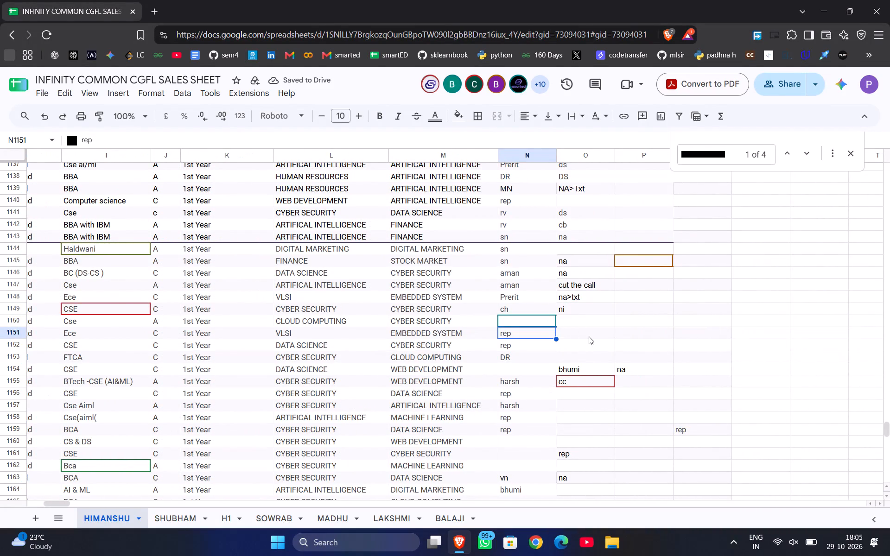
pyautogui.scroll(-1, 569, 353)
pyautogui.click(518, 380)
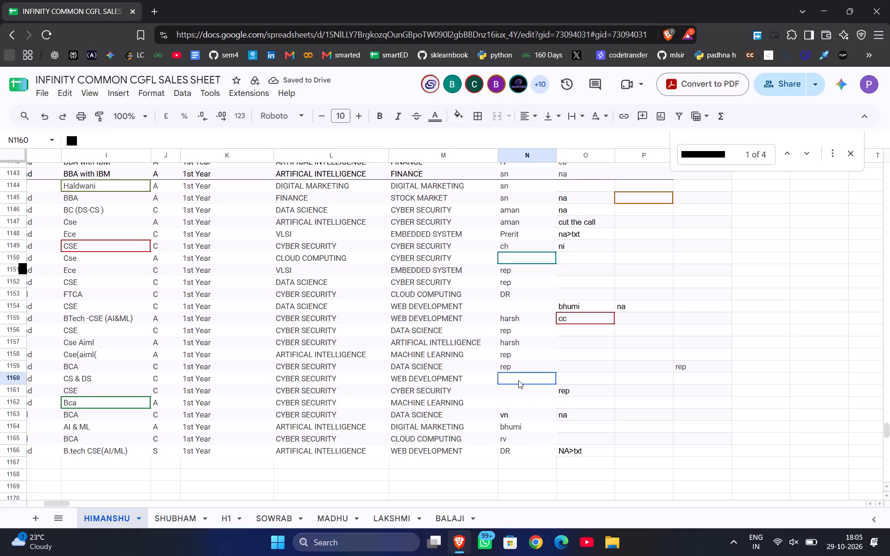
pyautogui.write('pre')
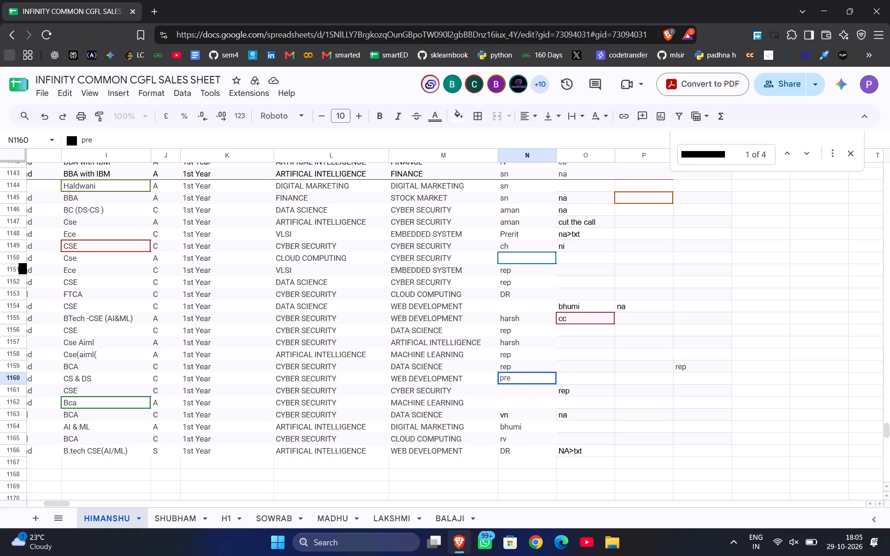
pyautogui.write('rit')
pyautogui.press('Tab')
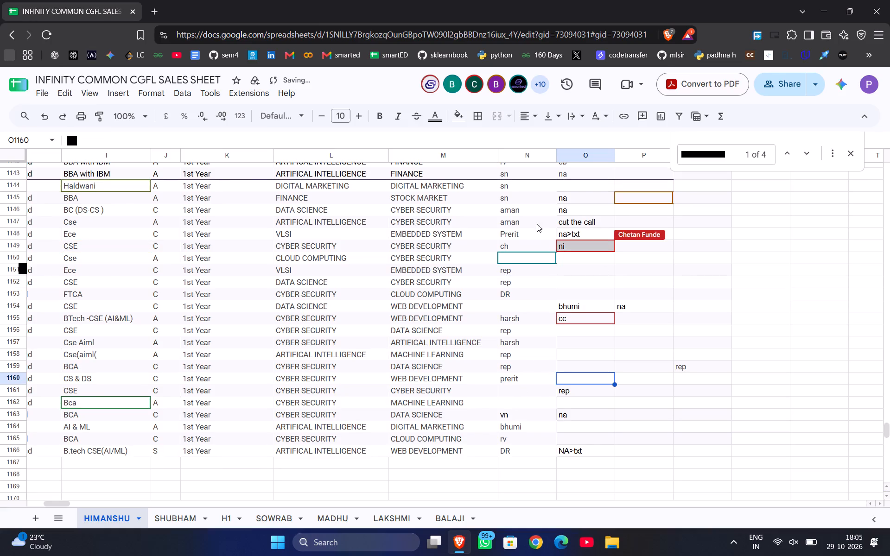
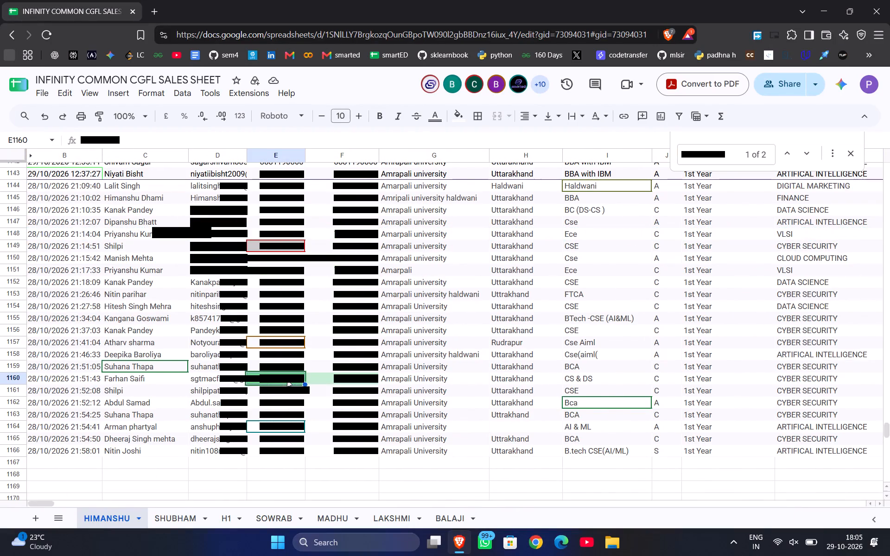
# Copy the contact number of the lead in row 1160.
pyautogui.click(287, 379)
pyautogui.hotkey('ctrl', 'c')
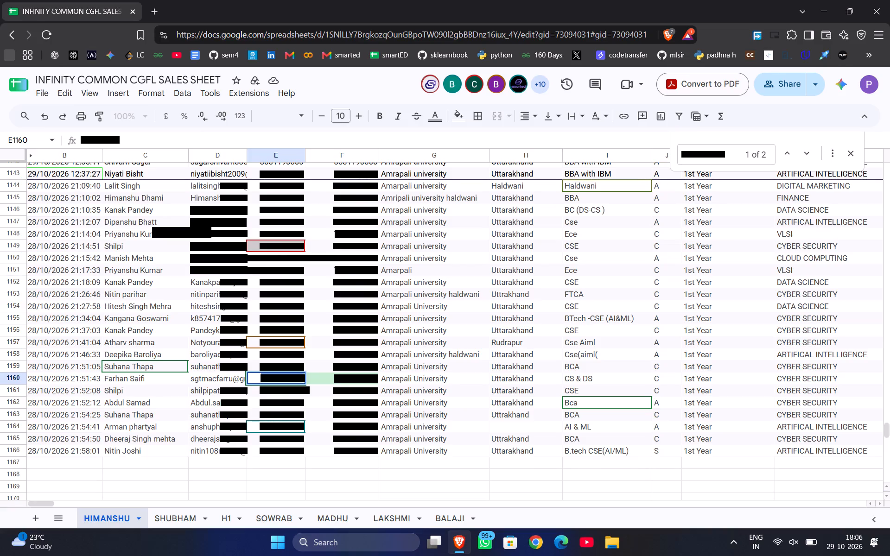
# Review the details and assignment columns of the Bca lead in row 1162, then look for other unassigned leads.
pyautogui.hscroll(-2, 633, 421)
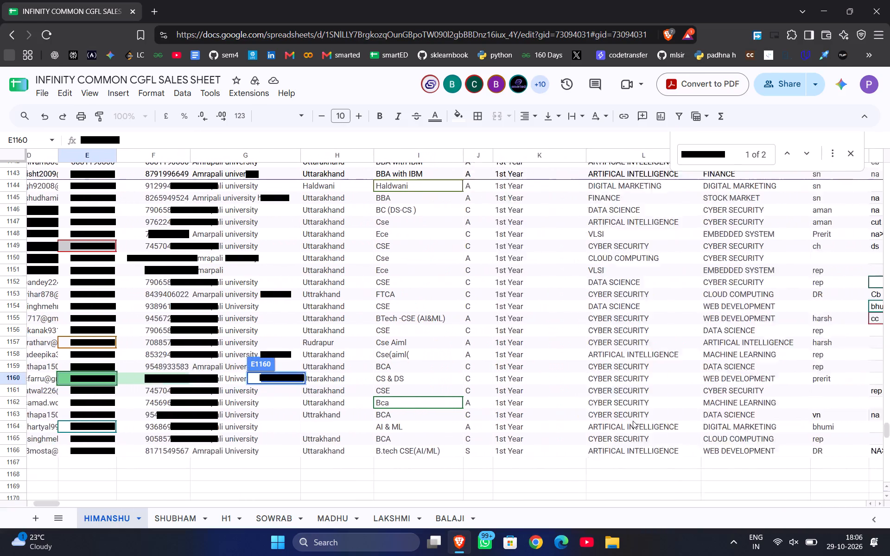
pyautogui.hscroll(-1, 633, 421)
pyautogui.click(669, 404)
pyautogui.hscroll(9, 669, 404)
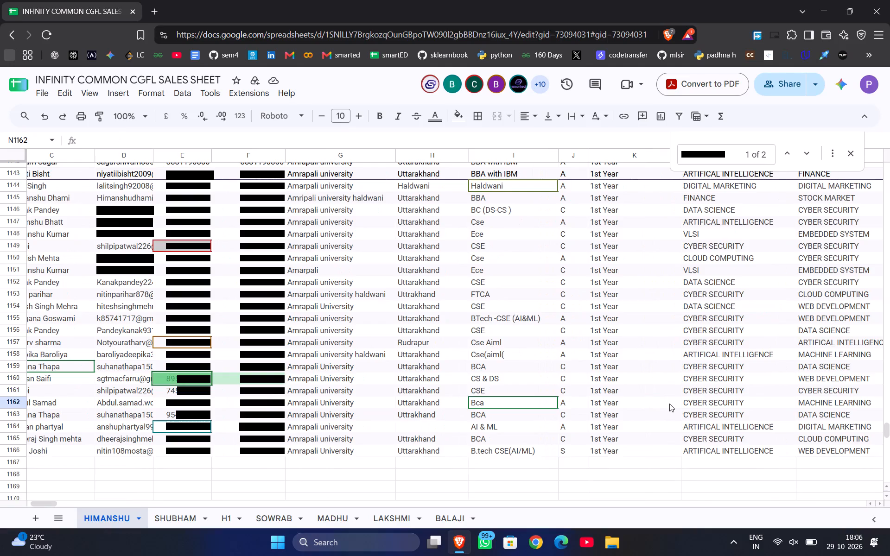
pyautogui.hscroll(-3, 669, 404)
pyautogui.hscroll(3, 669, 404)
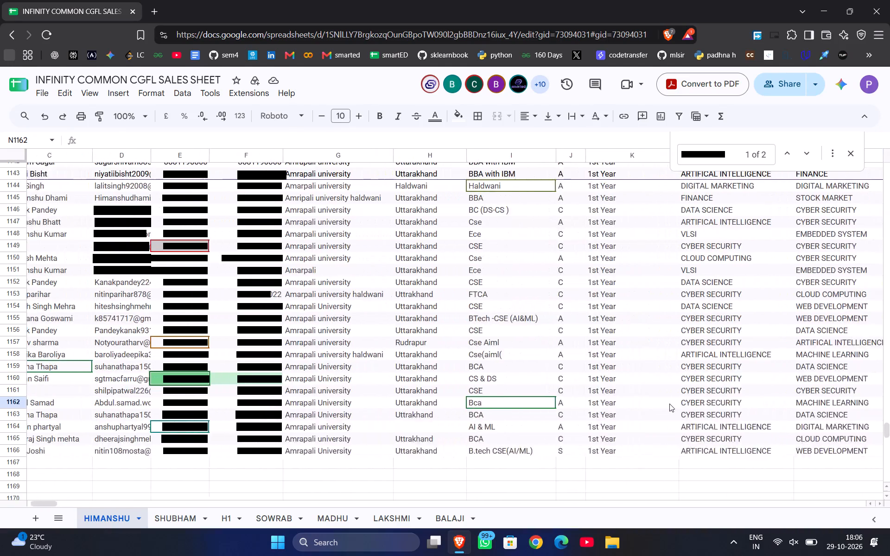
pyautogui.hscroll(-6, 669, 404)
pyautogui.hscroll(1, 669, 404)
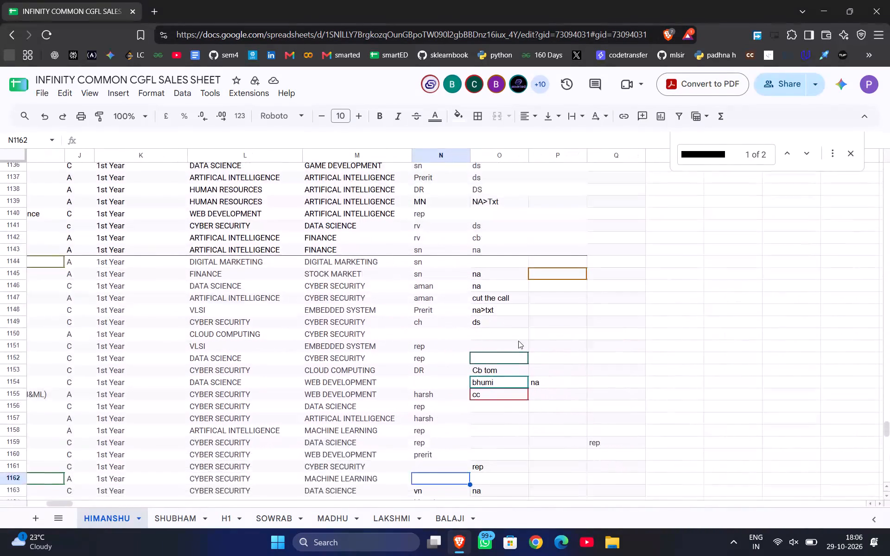
# Search the sheet for the contact number of the cloud computing lead in row 1150 to check for duplicates.
pyautogui.click(435, 338)
pyautogui.hscroll(8, 435, 338)
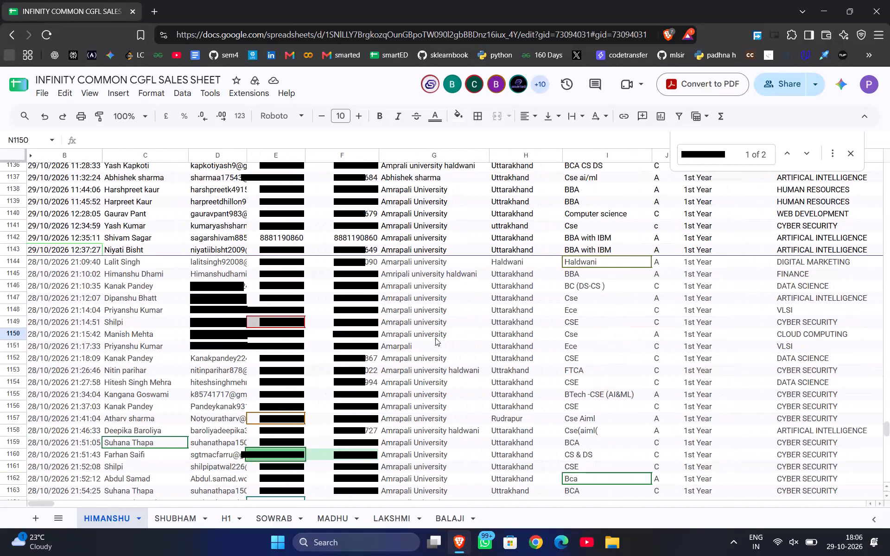
pyautogui.click(280, 338)
pyautogui.hotkey('ctrl', 'c')
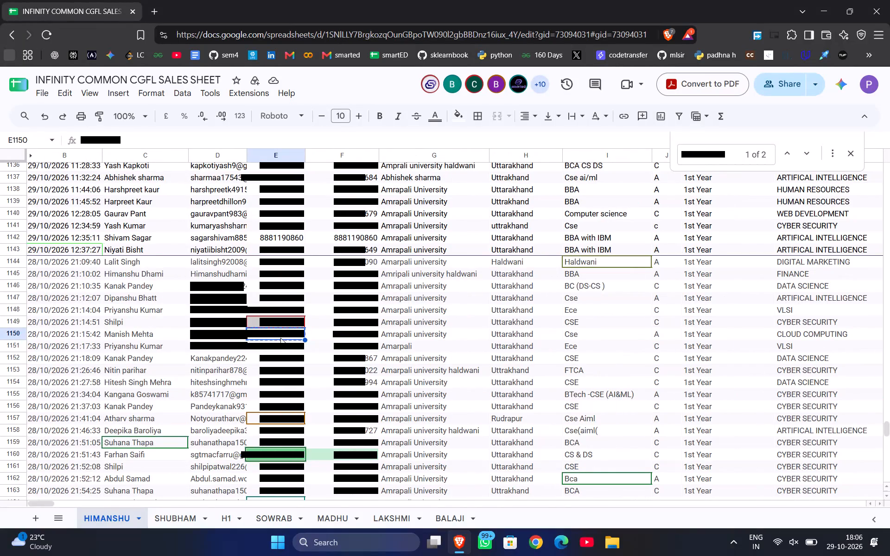
pyautogui.hotkey('ctrl', 'f')
pyautogui.hotkey('ctrl', 'v')
pyautogui.hscroll(-7, 280, 338)
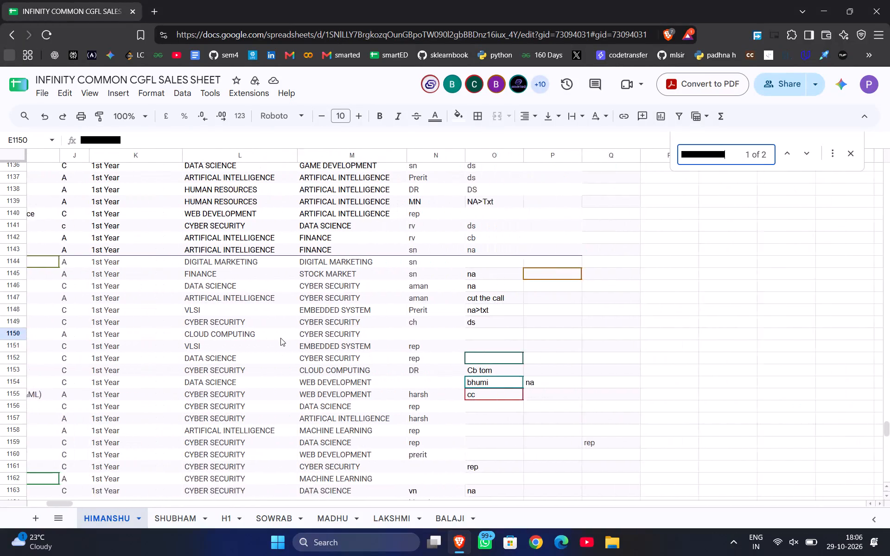
# Claim the unassigned Cse lead in row 1150 by entering Prerit in column N.
pyautogui.click(376, 335)
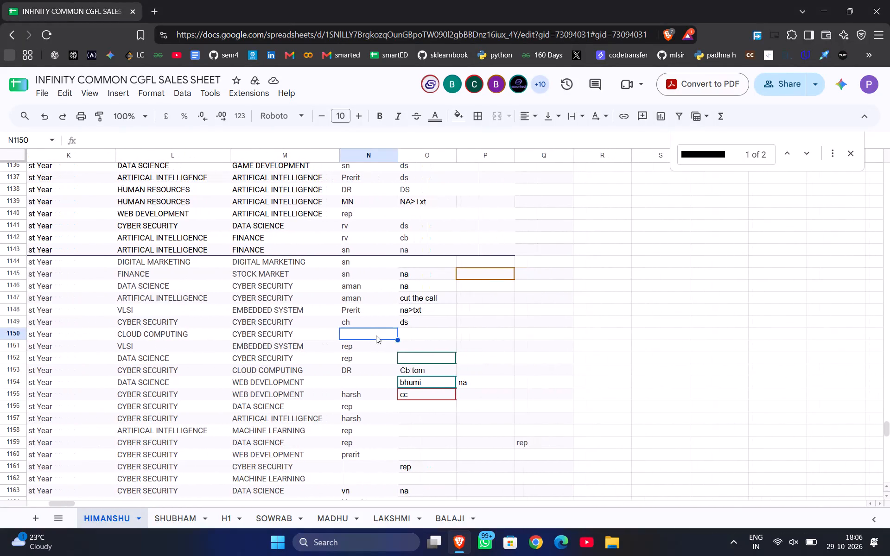
pyautogui.hscroll(7, 376, 335)
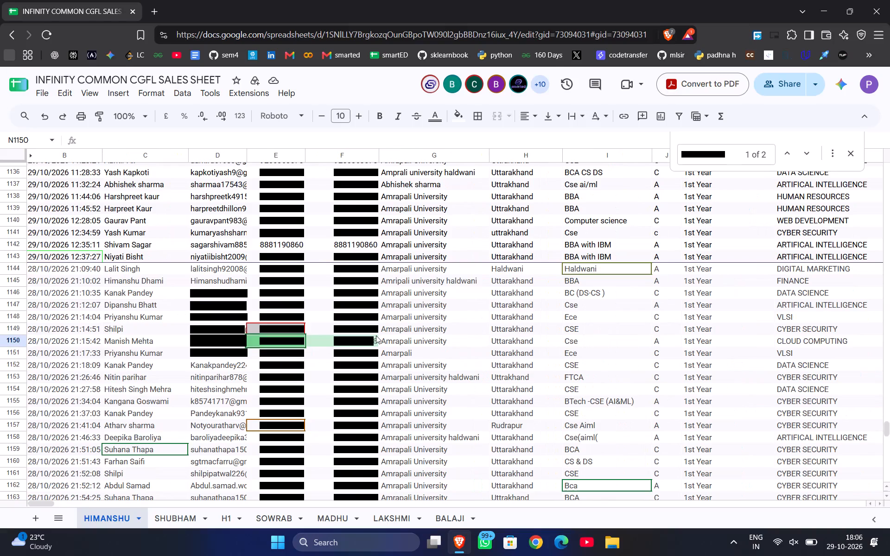
pyautogui.hscroll(-7, 376, 335)
pyautogui.hscroll(2, 376, 335)
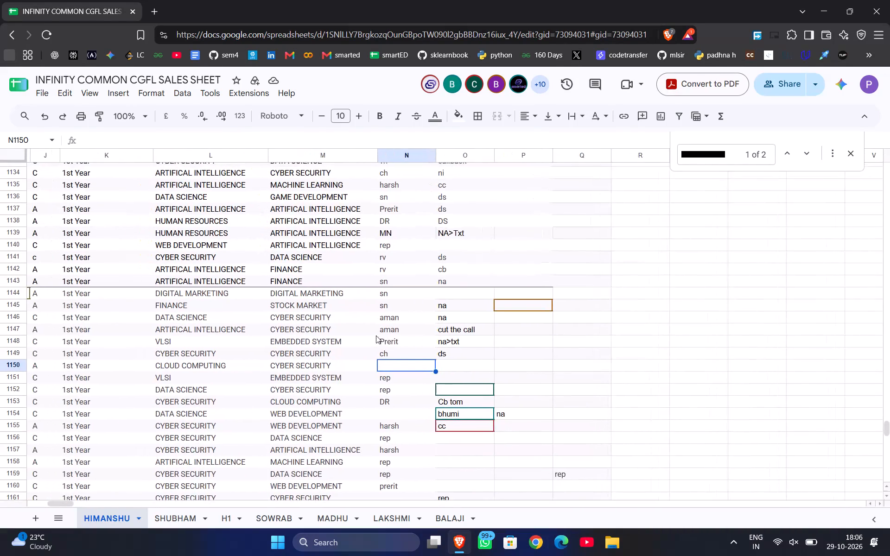
pyautogui.press('p')
pyautogui.press('Tab')
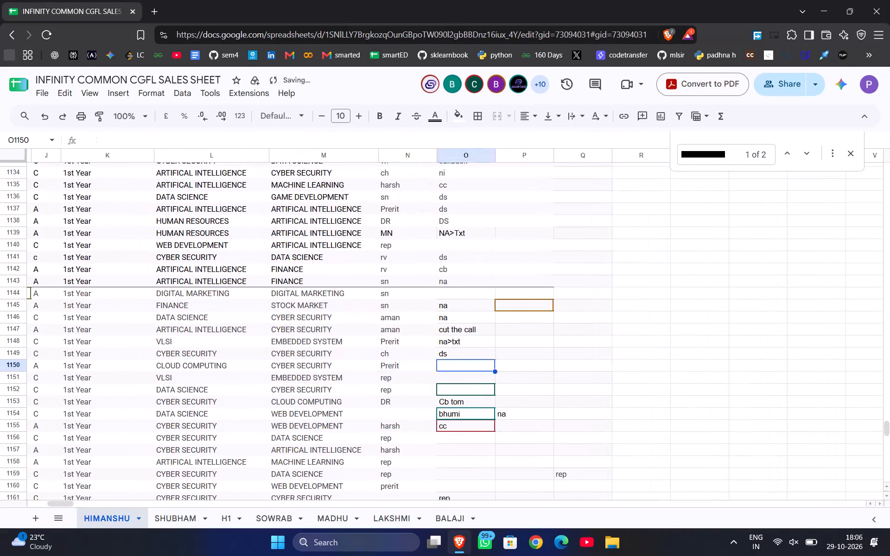
# Record the call status na>txt in column O for the lead in row 1160.
pyautogui.scroll(-3, 376, 335)
pyautogui.click(448, 307)
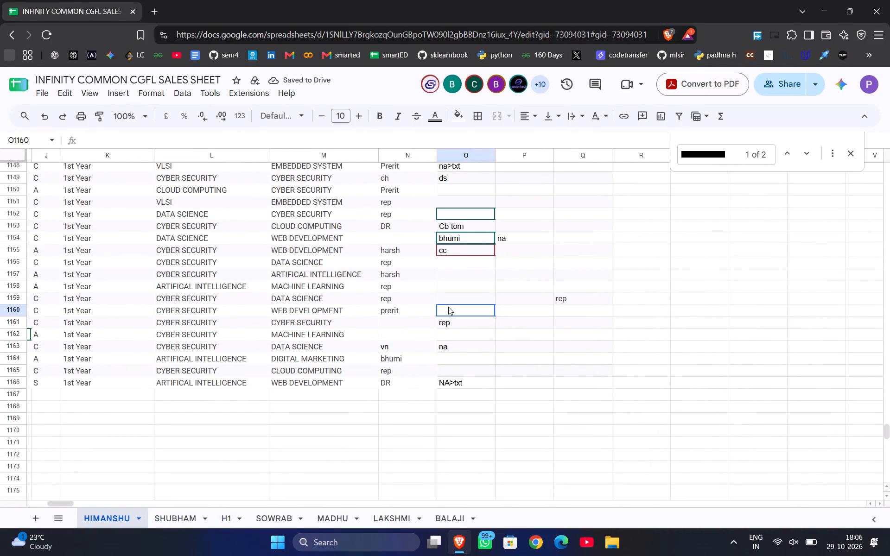
pyautogui.write('na')
pyautogui.write('>txt')
pyautogui.press('Return')
pyautogui.press('Up')
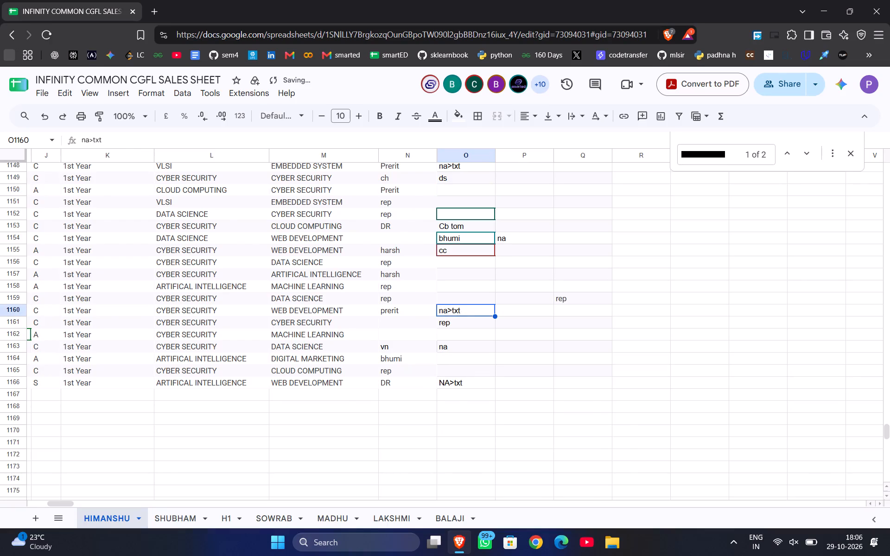
# Copy the contact number of the CS & DS lead in row 1160 again.
pyautogui.hscroll(8, 448, 307)
pyautogui.tripleClick(282, 310)
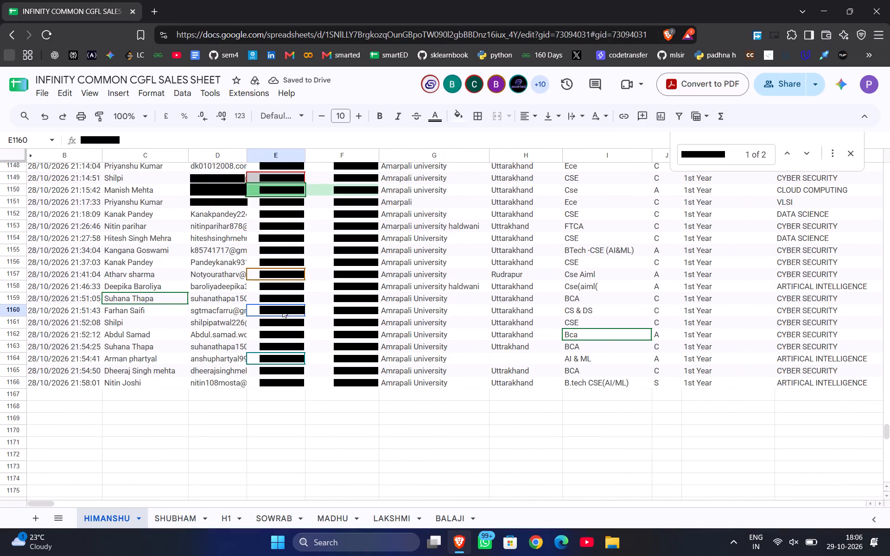
pyautogui.hotkey('ctrl', 'c')
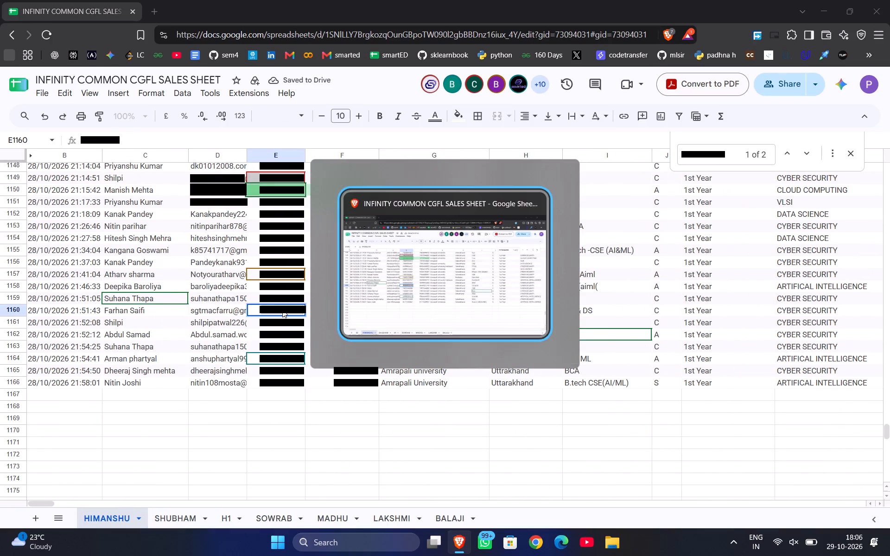
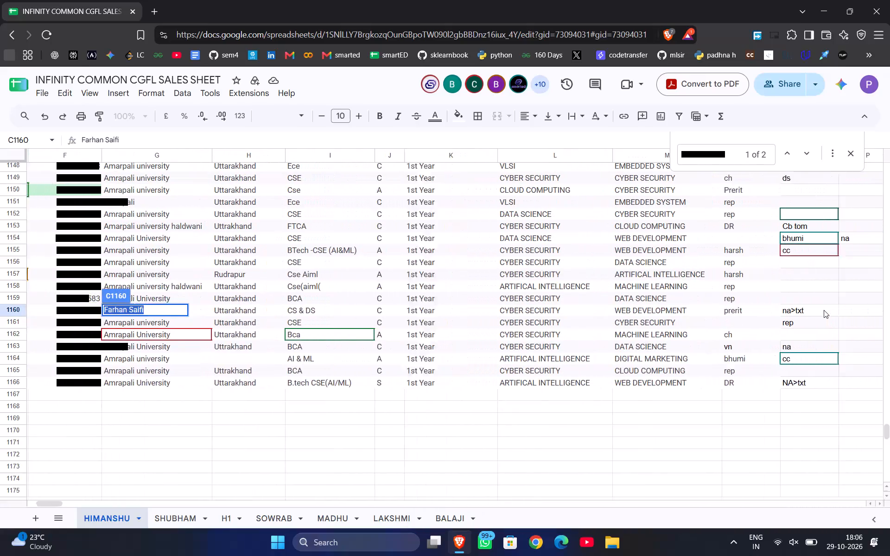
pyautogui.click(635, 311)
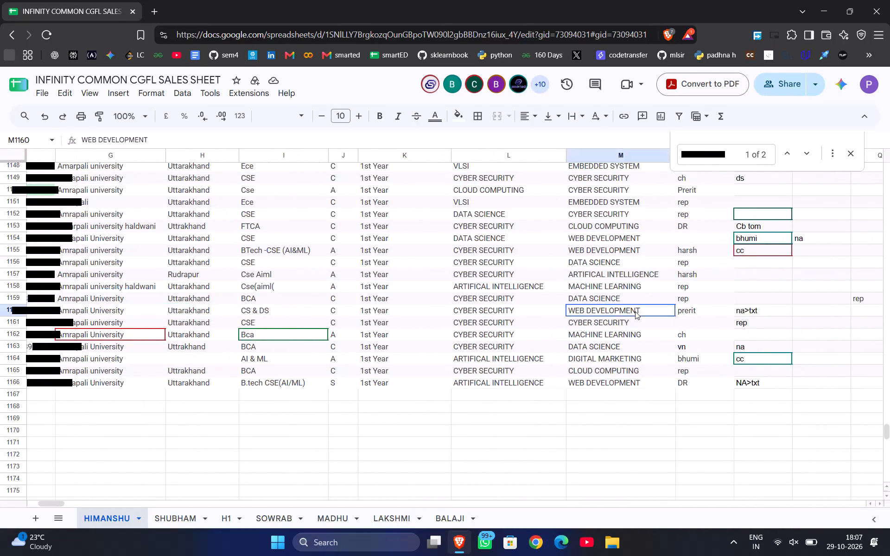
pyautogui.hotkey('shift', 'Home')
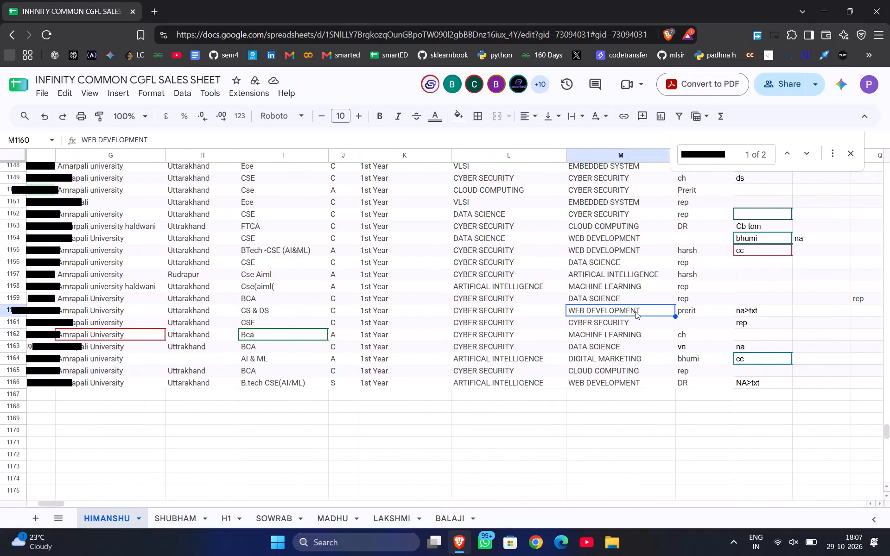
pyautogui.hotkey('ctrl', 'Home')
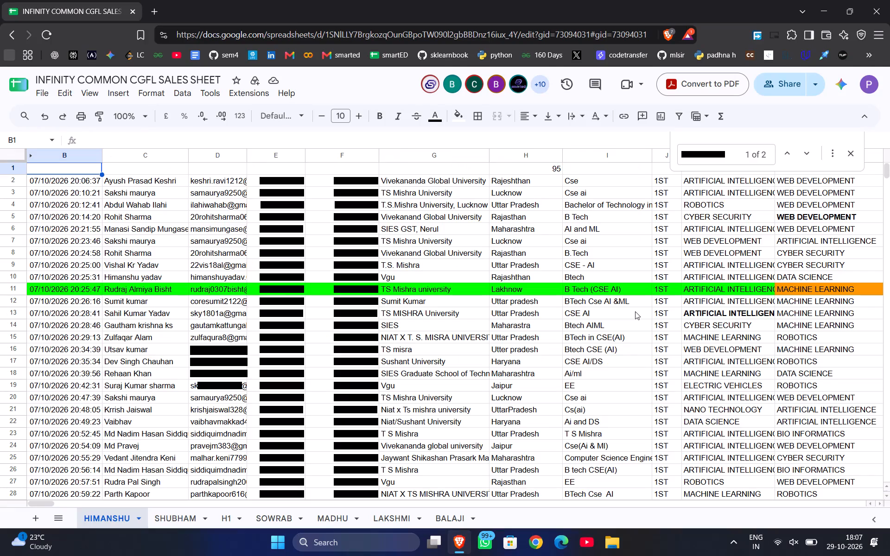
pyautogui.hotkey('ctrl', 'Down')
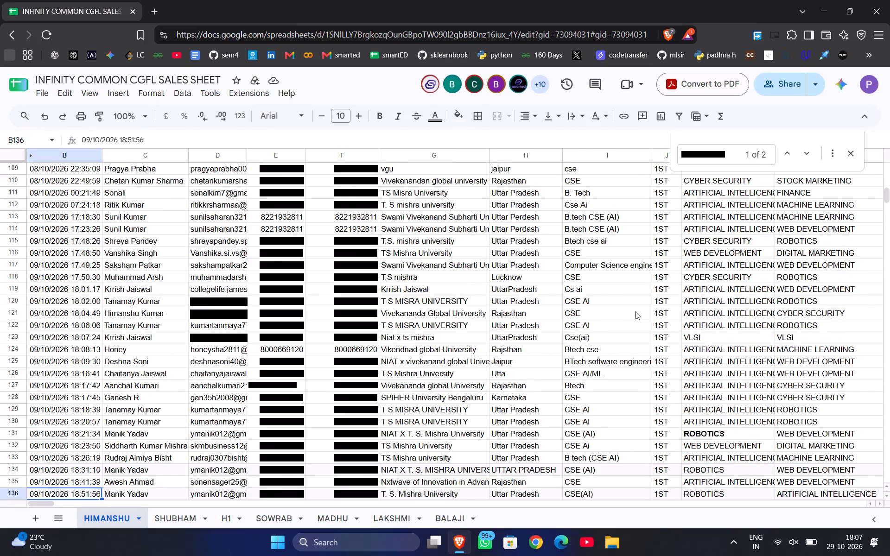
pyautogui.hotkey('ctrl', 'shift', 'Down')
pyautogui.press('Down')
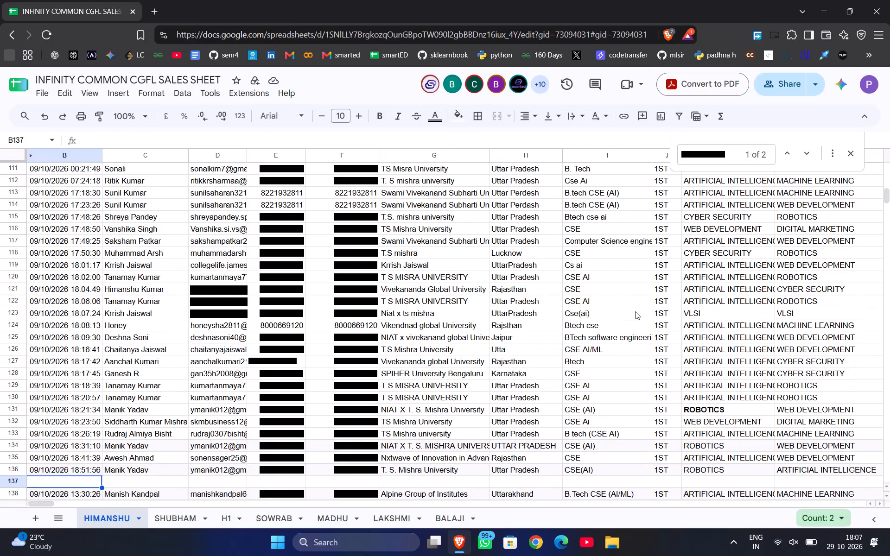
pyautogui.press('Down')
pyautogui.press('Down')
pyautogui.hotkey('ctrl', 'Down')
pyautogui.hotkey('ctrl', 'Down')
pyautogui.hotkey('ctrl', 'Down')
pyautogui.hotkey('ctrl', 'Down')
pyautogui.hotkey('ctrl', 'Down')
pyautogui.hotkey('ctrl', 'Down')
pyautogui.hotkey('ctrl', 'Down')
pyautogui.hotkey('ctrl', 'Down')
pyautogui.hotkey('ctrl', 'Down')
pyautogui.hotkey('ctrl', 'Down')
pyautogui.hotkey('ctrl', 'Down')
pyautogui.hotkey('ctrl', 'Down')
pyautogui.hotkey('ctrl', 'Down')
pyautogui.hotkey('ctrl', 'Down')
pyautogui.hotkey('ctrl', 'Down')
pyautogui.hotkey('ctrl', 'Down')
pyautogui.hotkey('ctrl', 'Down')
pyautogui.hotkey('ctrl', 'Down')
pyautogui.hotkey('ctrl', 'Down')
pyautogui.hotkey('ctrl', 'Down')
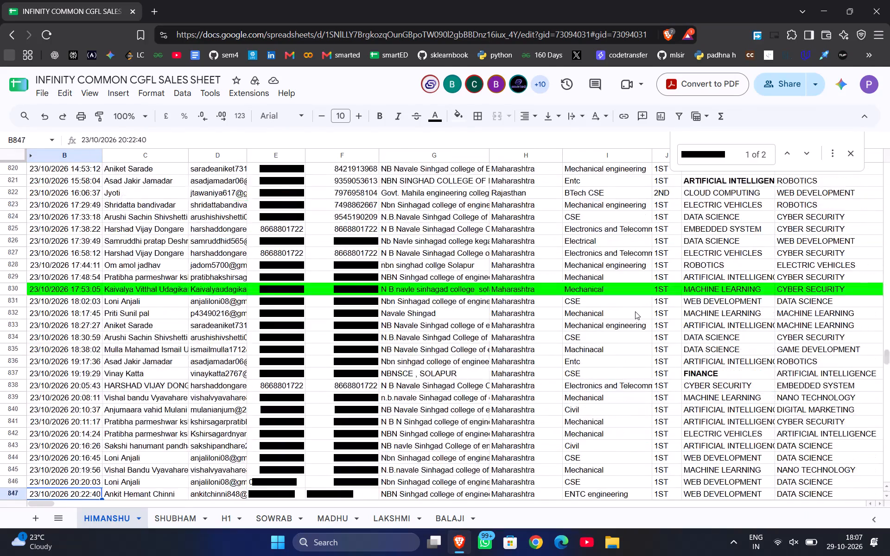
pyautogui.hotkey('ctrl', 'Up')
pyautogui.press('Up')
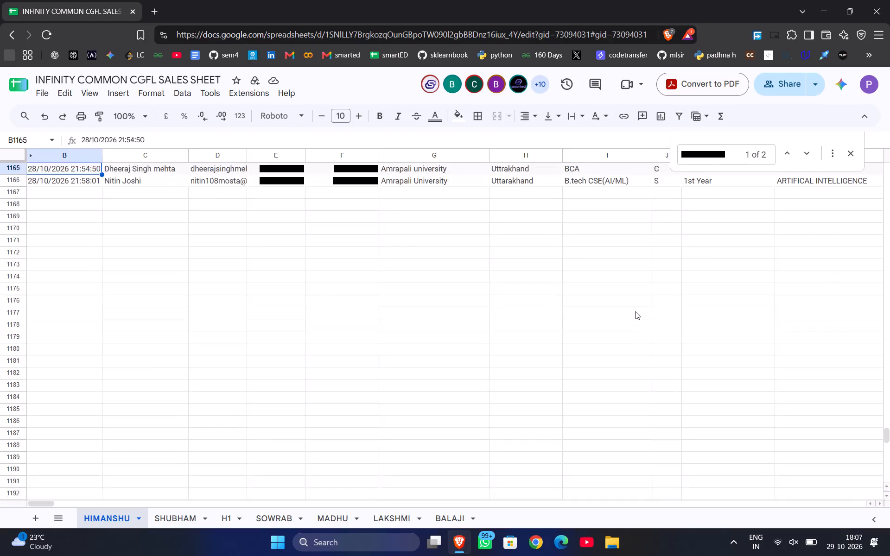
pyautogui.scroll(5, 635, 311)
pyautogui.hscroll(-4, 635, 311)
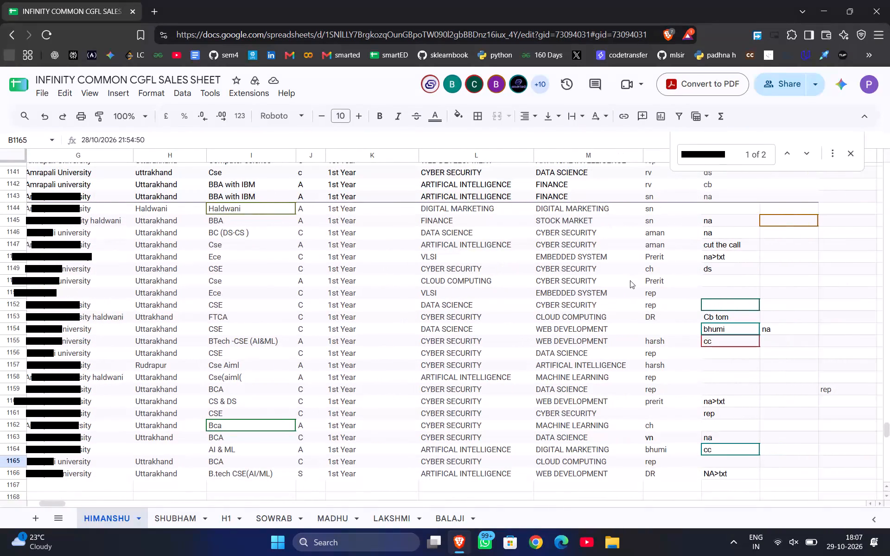
# Select the details of the cloud computing lead in row 1150, from column M back to the timestamp in column B.
pyautogui.click(630, 280)
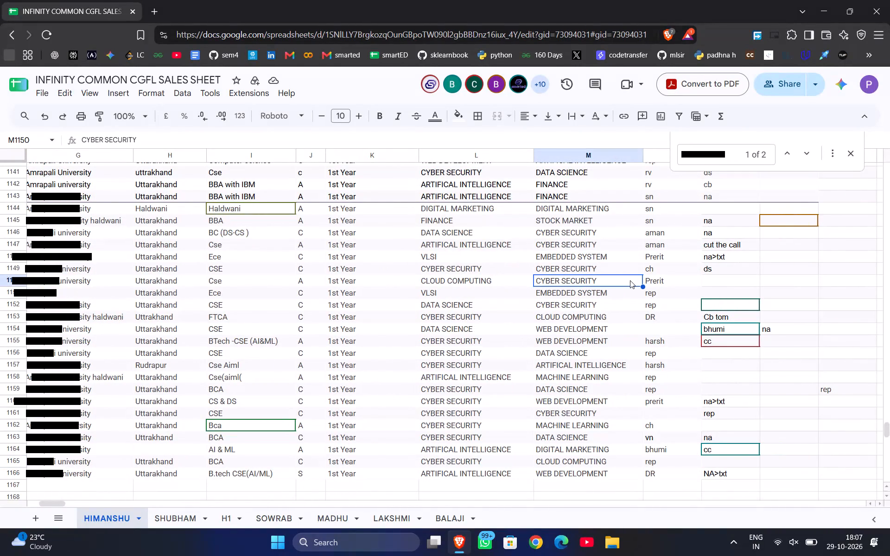
pyautogui.press('Home')
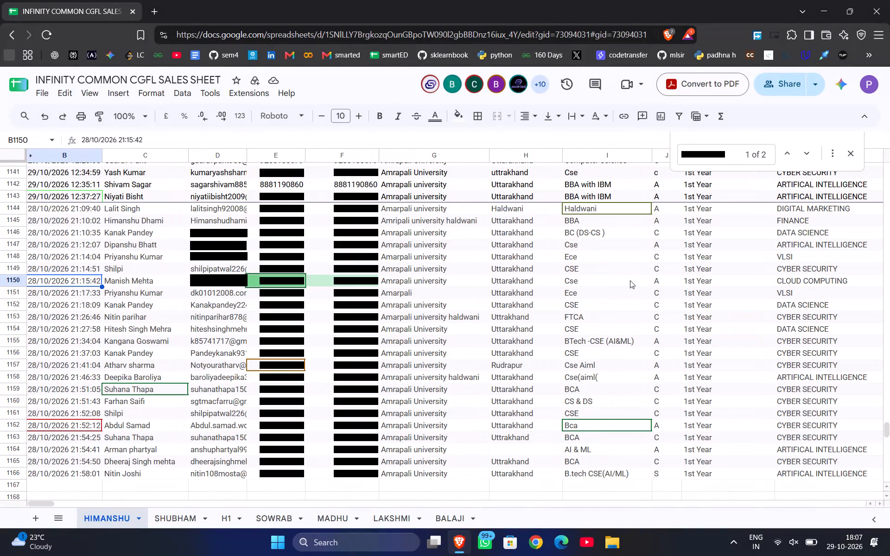
pyautogui.press('End')
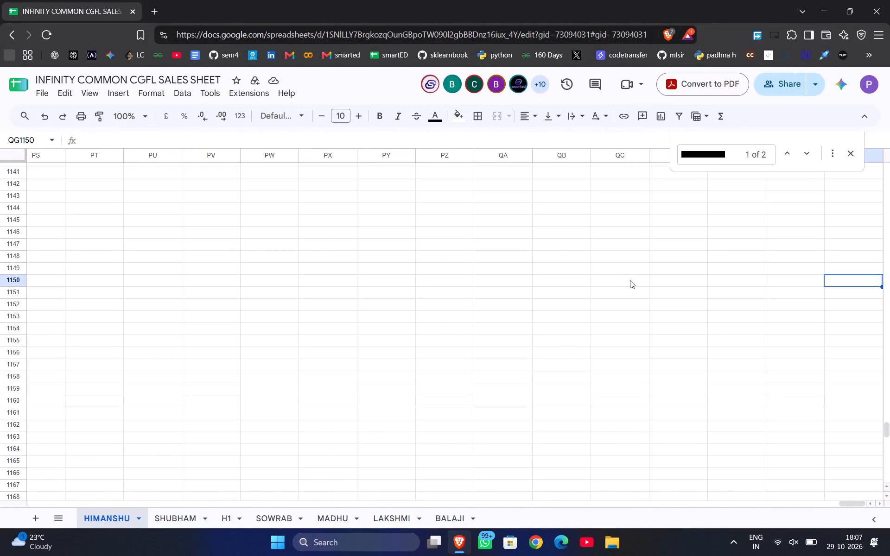
pyautogui.hotkey('ctrl', '7')
pyautogui.hotkey('ctrl', 'Left')
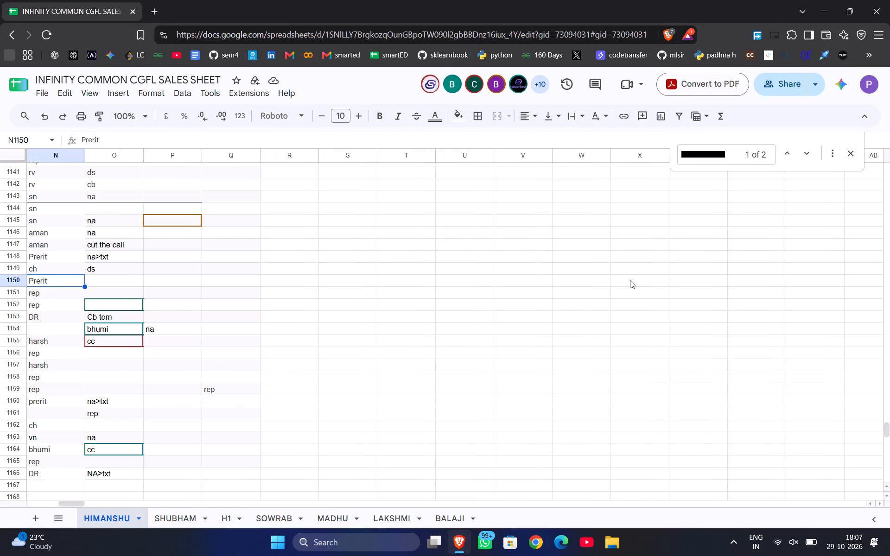
pyautogui.press('Left')
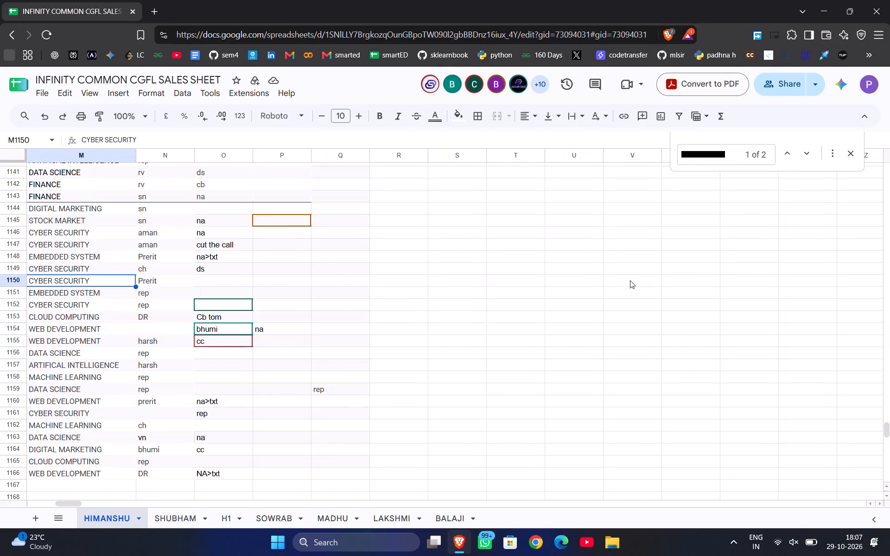
pyautogui.hotkey('shift', 'Home')
pyautogui.hotkey('shift', 'Home')
pyautogui.hotkey('ctrl', 'shift', 'Home')
pyautogui.hotkey('shift', 'Left')
pyautogui.hotkey('shift', 'Left')
pyautogui.hotkey('shift', 'Left')
pyautogui.hotkey('shift', 'Left')
pyautogui.hotkey('shift', 'Left')
pyautogui.hotkey('shift', 'Left')
pyautogui.hotkey('shift', 'Left')
pyautogui.hotkey('shift', 'Left')
pyautogui.hotkey('shift', 'Left')
pyautogui.hotkey('shift', 'Left')
pyautogui.hotkey('shift', 'Left')
pyautogui.hotkey('shift', 'Left')
pyautogui.hotkey('shift', 'Left')
pyautogui.hotkey('shift', 'Left')
pyautogui.hotkey('shift', 'Left')
pyautogui.hotkey('shift', 'Left')
pyautogui.hotkey('shift', 'Left')
pyautogui.hotkey('shift', 'Left')
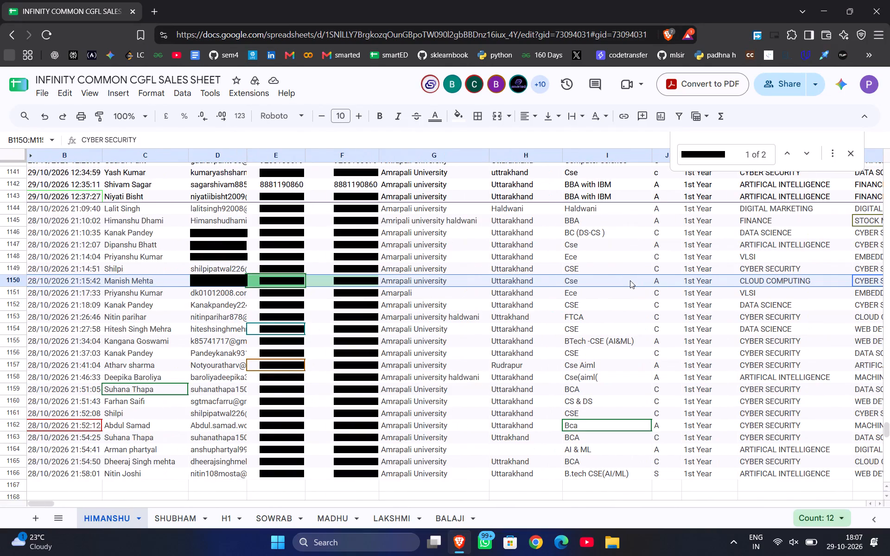
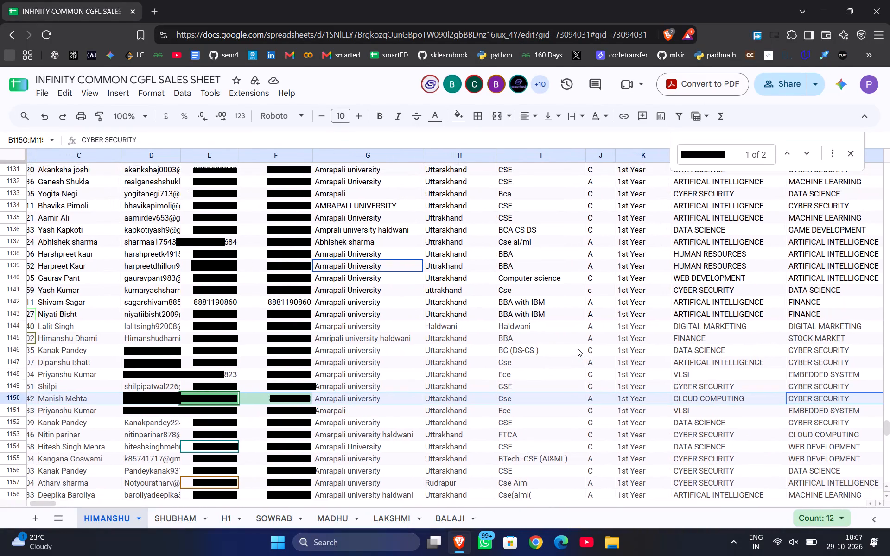
# Select the details of the web development lead claimed by prerit in row 1160, from column M back to the timestamp in column B.
pyautogui.scroll(-3, 576, 348)
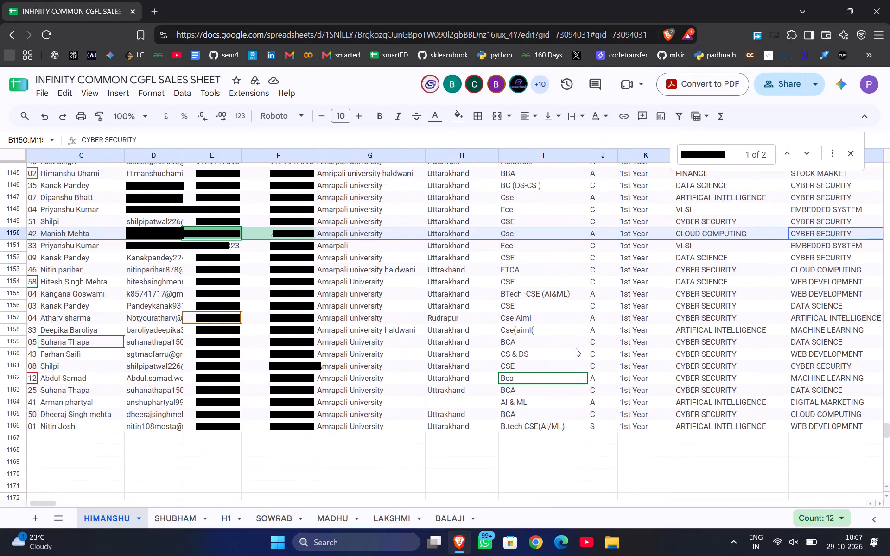
pyautogui.click(225, 357)
pyautogui.hscroll(-4, 225, 357)
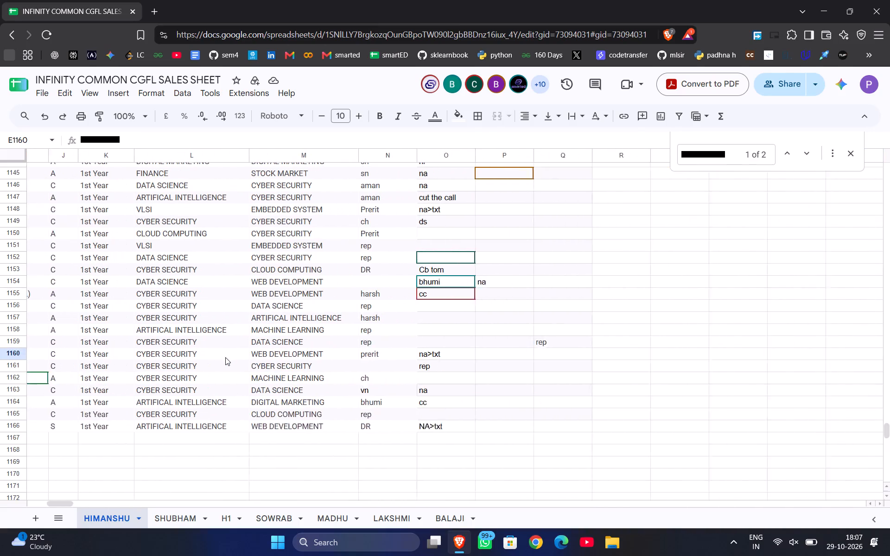
pyautogui.click(271, 355)
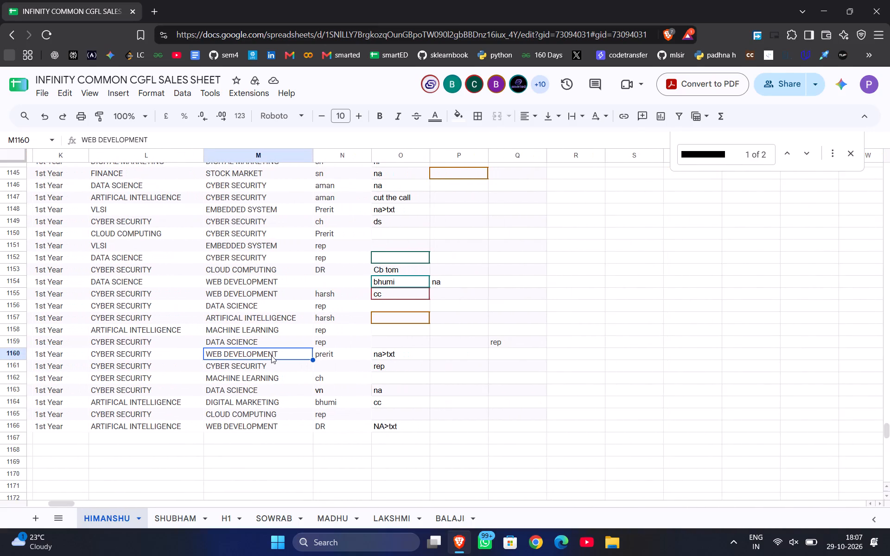
pyautogui.hotkey('shift', 'Left')
pyautogui.hotkey('shift', 'Left')
pyautogui.hotkey('shift', 'Left')
pyautogui.hotkey('shift', 'Left')
pyautogui.hotkey('shift', 'Left')
pyautogui.hotkey('shift', 'Left')
pyautogui.hotkey('shift', 'Left')
pyautogui.hotkey('shift', 'Left')
pyautogui.hotkey('shift', 'Left')
pyautogui.hotkey('shift', 'Left')
pyautogui.hotkey('shift', 'Left')
pyautogui.hotkey('shift', 'Left')
pyautogui.hotkey('shift', 'Left')
pyautogui.hotkey('shift', 'Left')
pyautogui.hotkey('shift', 'Left')
pyautogui.hotkey('shift', 'Left')
pyautogui.hotkey('shift', 'Left')
pyautogui.hotkey('shift', 'Left')
pyautogui.hotkey('shift', 'Left')
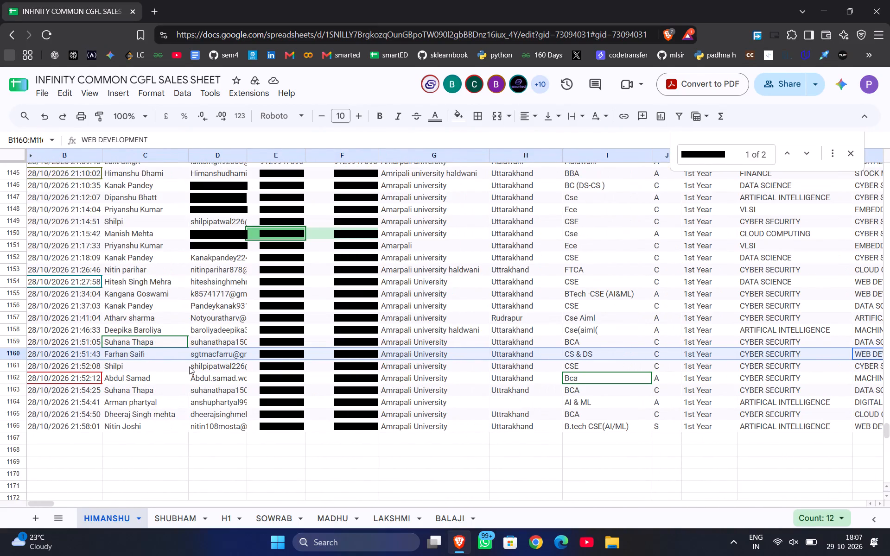
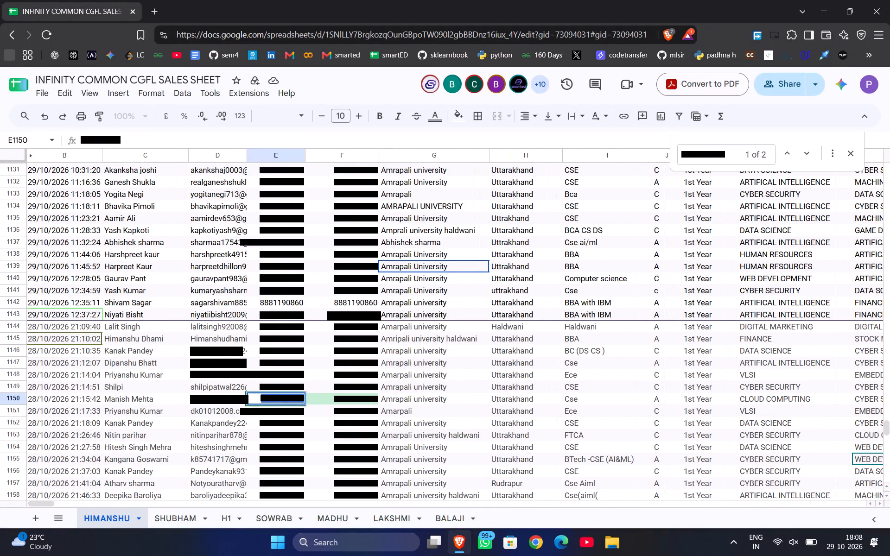
# Copy the phone number in column E of the cloud computing lead claimed by Prerit in row 1150.
pyautogui.hotkey('ctrl', 'c')
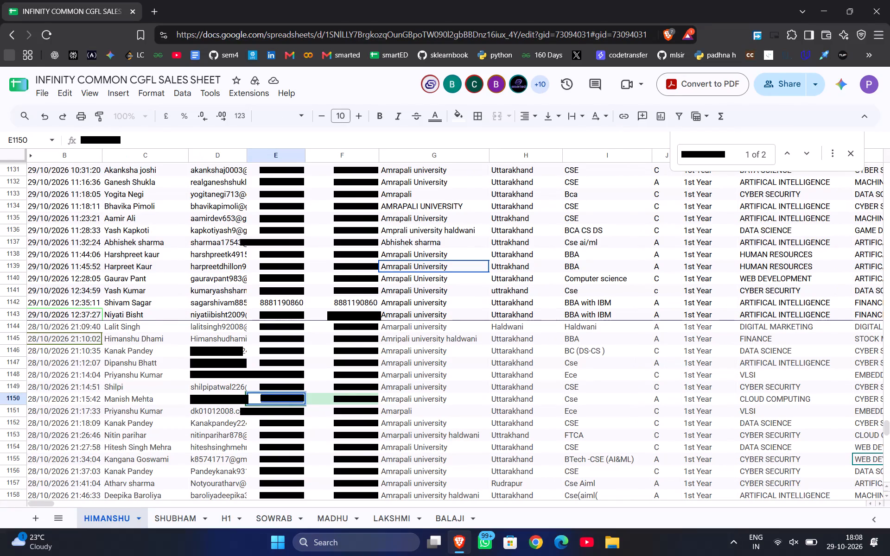
pyautogui.hscroll(-2, 366, 407)
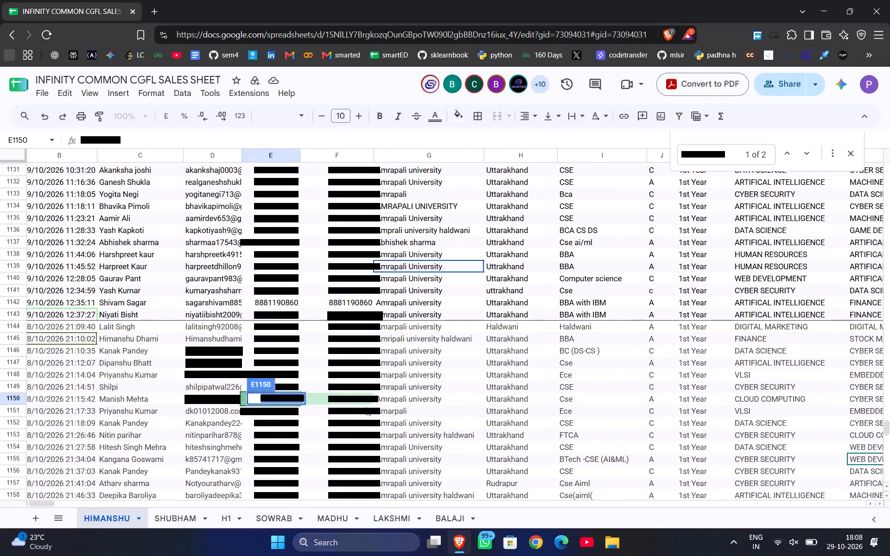
pyautogui.hscroll(-2, 366, 407)
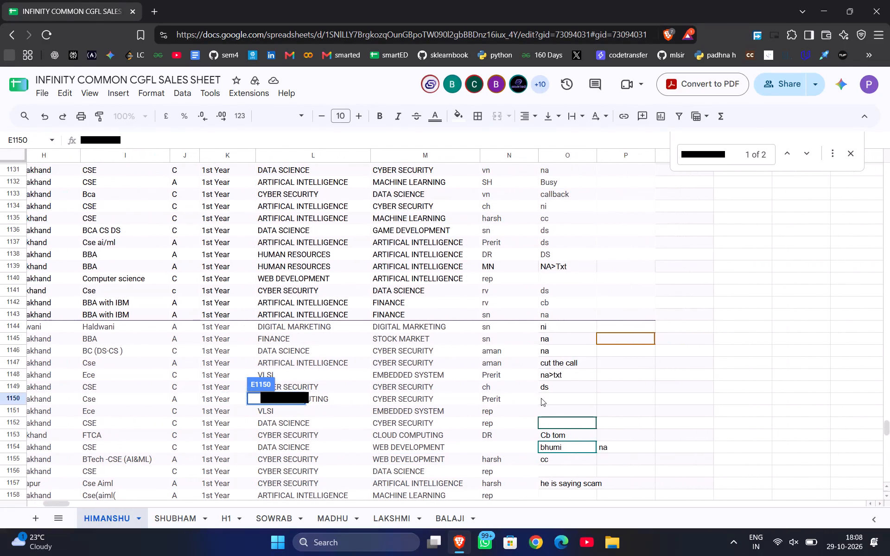
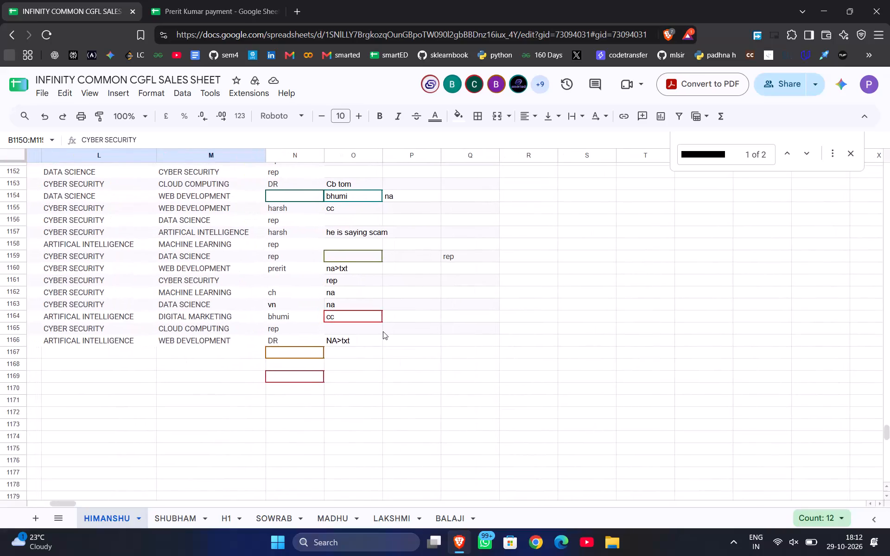
# Review the caller names and call statuses in columns N and O for the leads in rows 1142 to 1166.
pyautogui.scroll(1, 383, 331)
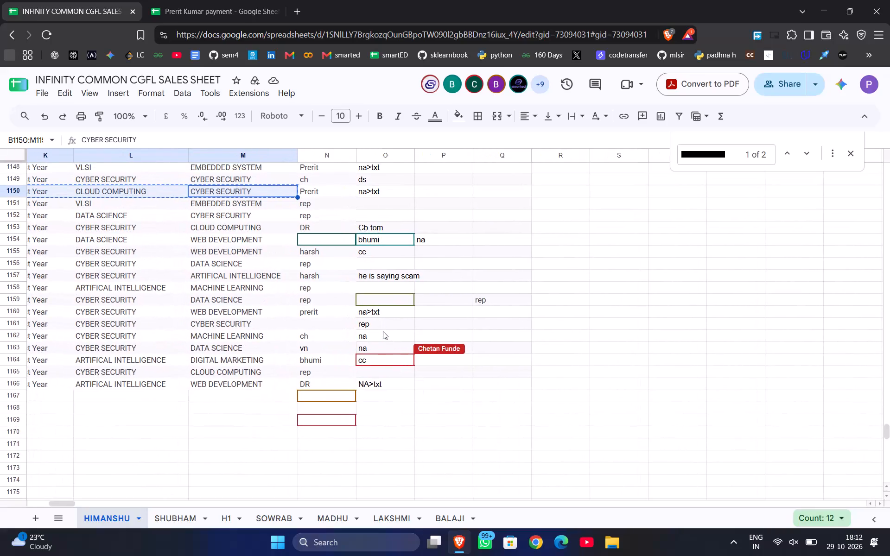
pyautogui.scroll(3, 383, 331)
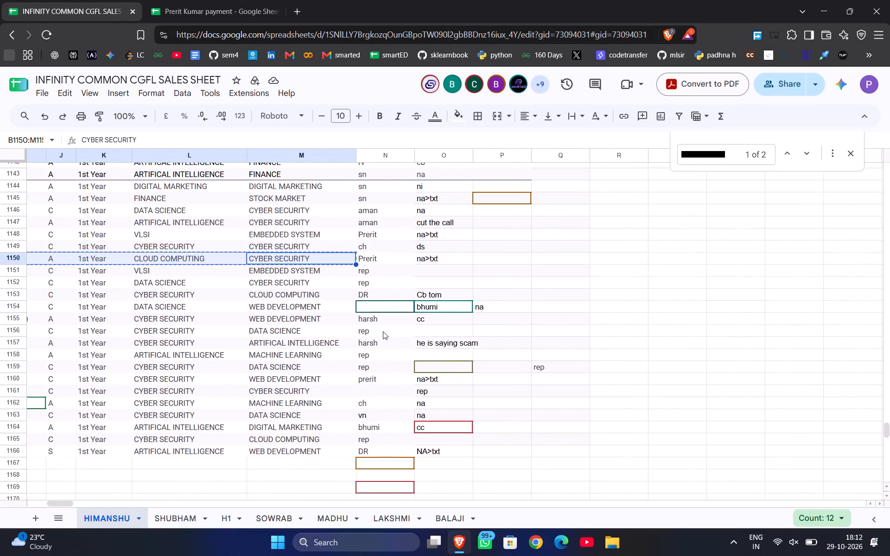
pyautogui.scroll(2, 383, 331)
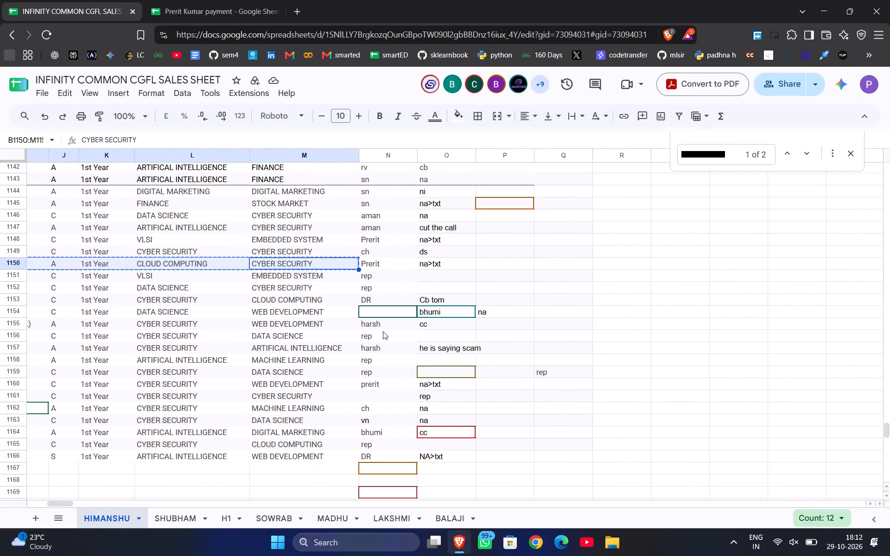
pyautogui.scroll(1, 383, 331)
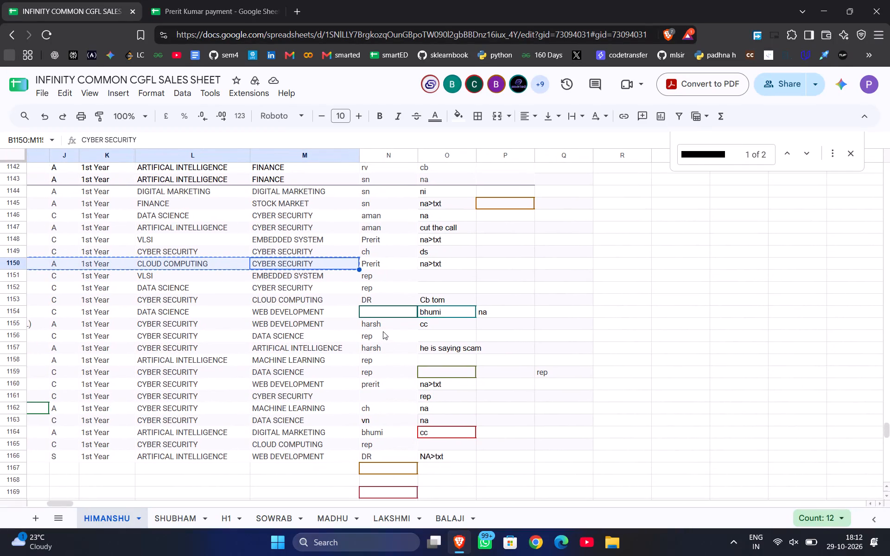
pyautogui.scroll(2, 383, 331)
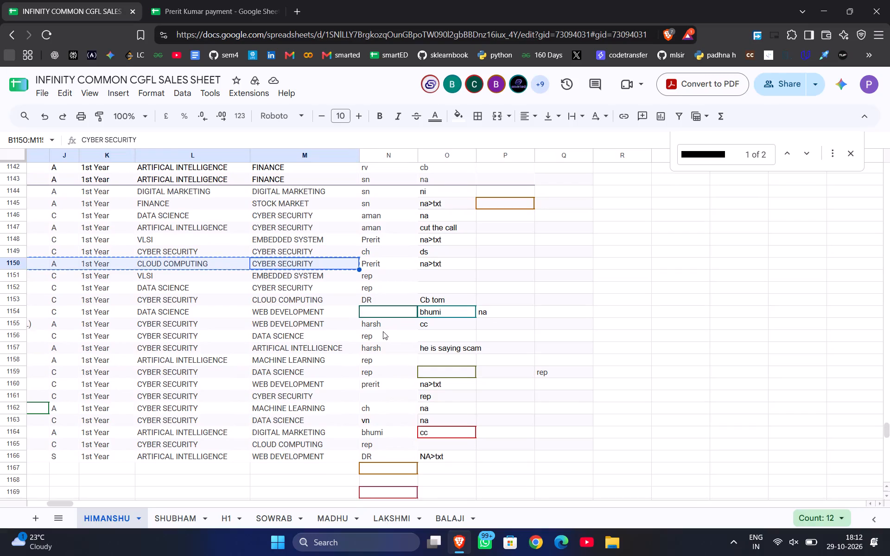
pyautogui.scroll(1, 383, 331)
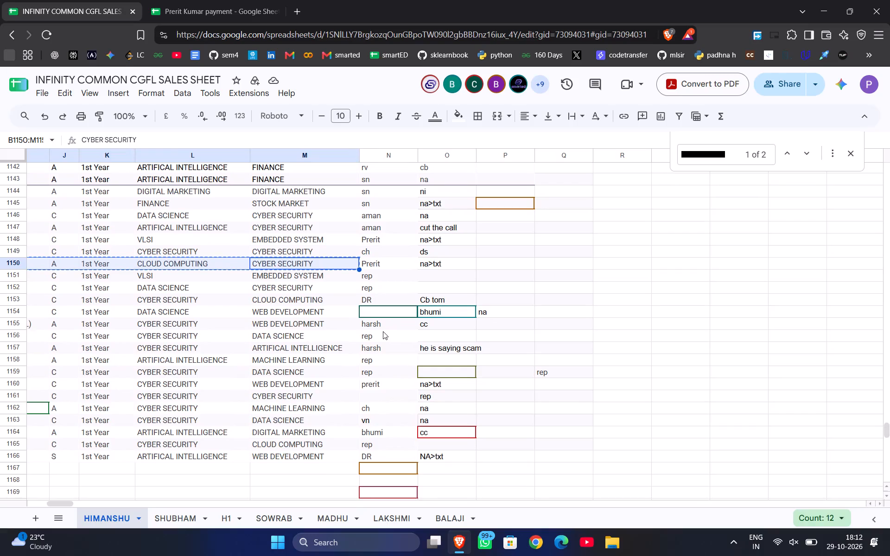
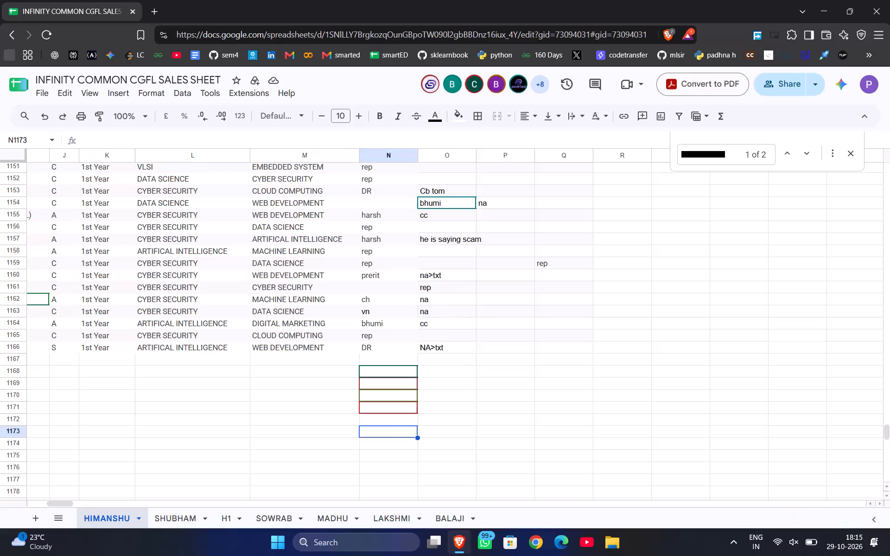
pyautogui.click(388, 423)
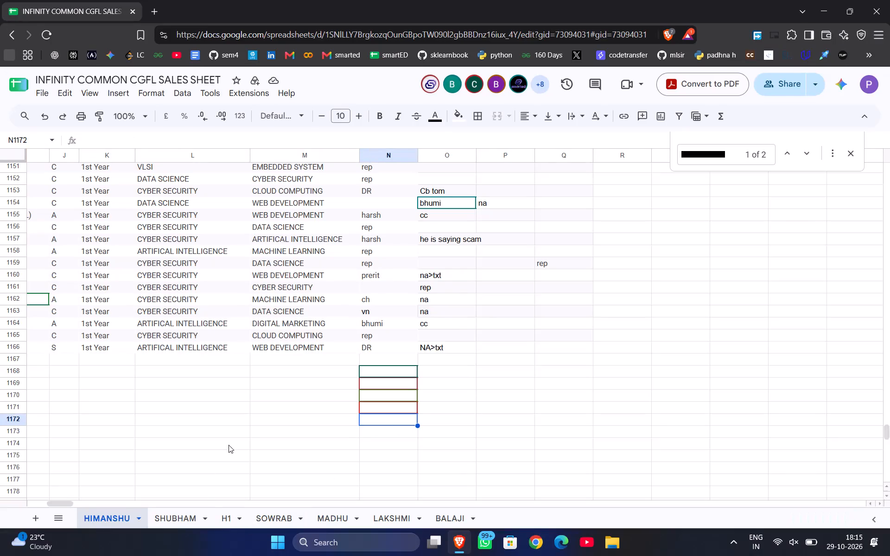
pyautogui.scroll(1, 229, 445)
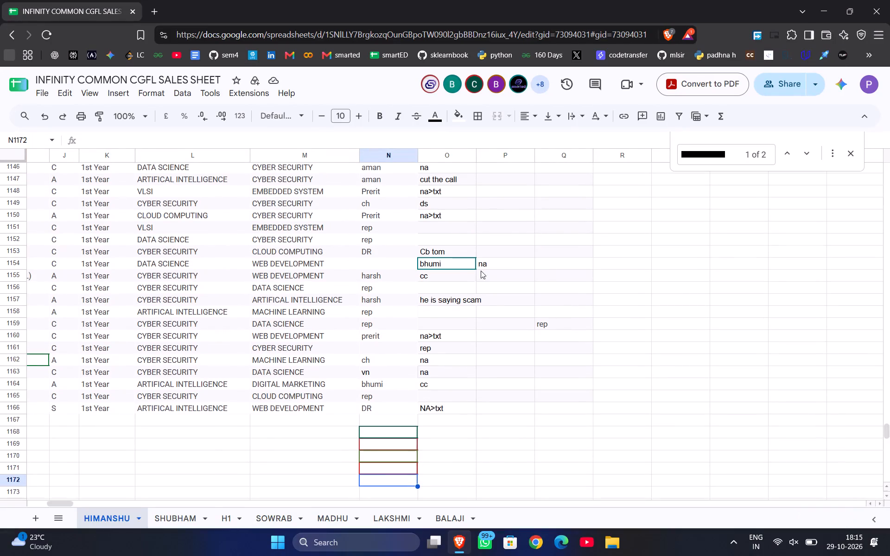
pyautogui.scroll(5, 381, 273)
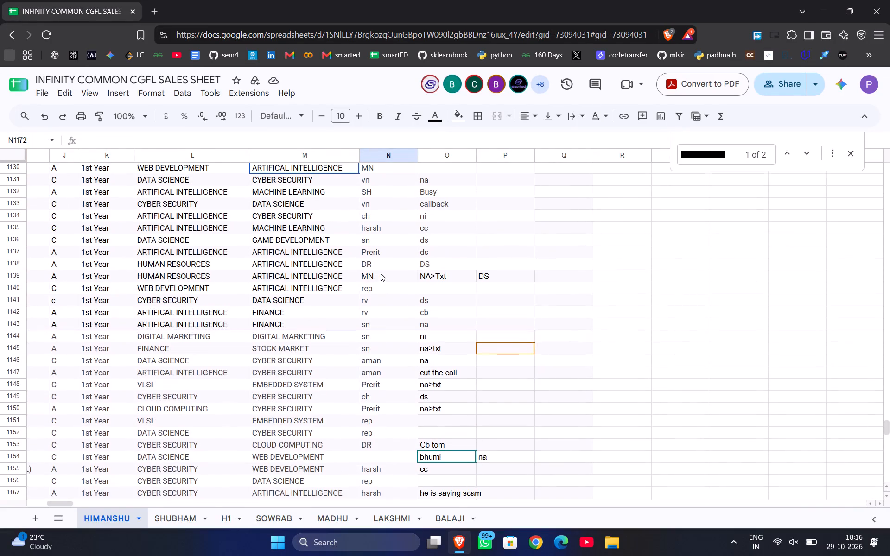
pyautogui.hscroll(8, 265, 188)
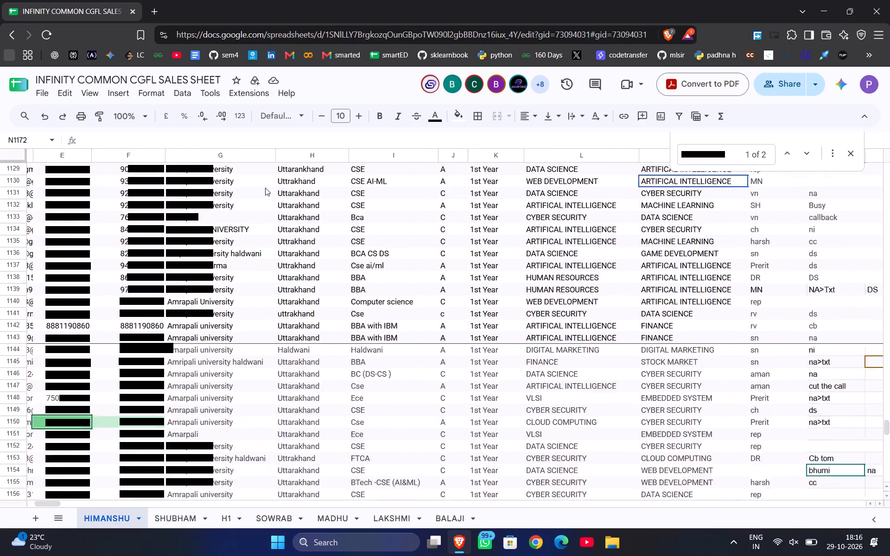
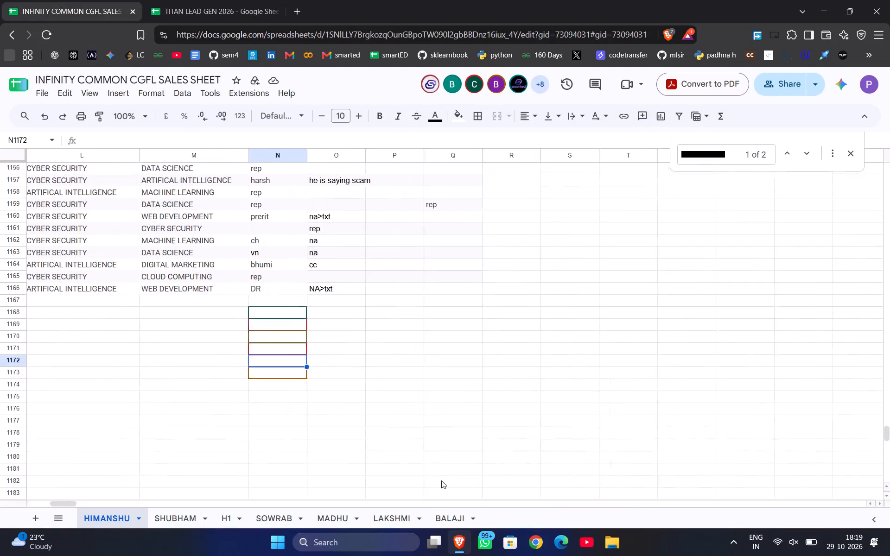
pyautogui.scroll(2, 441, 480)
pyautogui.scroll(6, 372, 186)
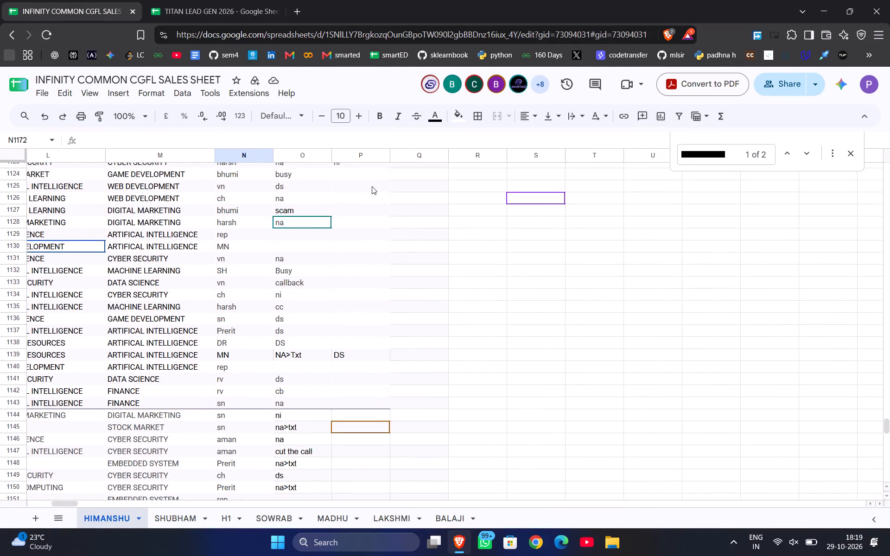
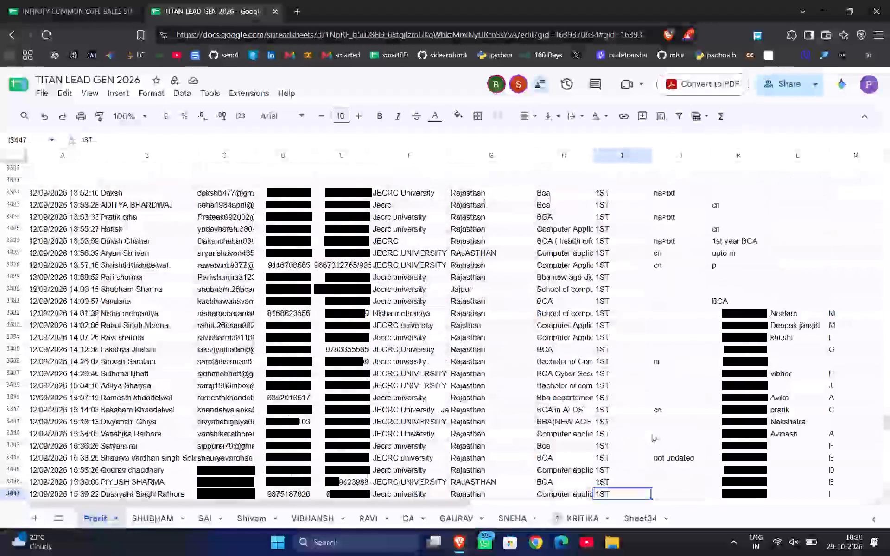
# Examine the contact, name and section lists beside the leads in the Prerit sheet, around rows 3392 to 3447.
pyautogui.hotkey('ctrl', 'Up')
pyautogui.scroll(5, 652, 434)
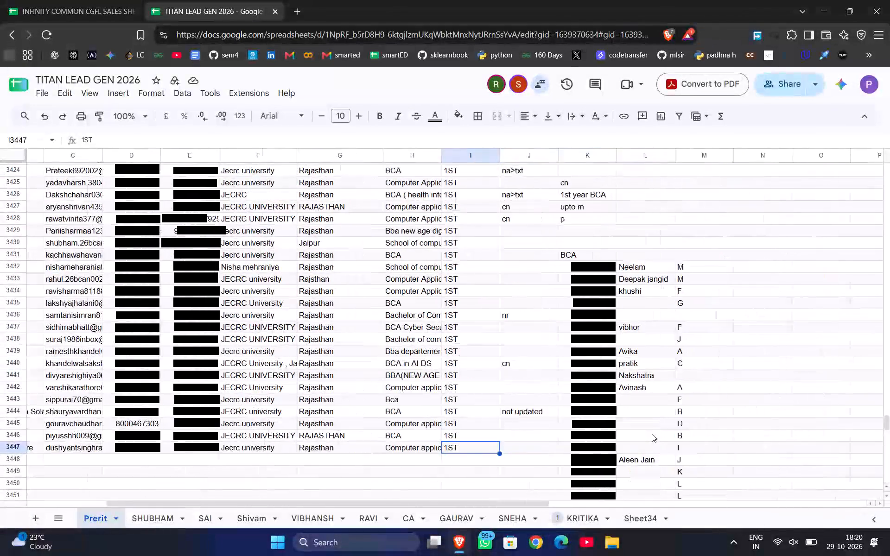
pyautogui.scroll(4, 652, 434)
pyautogui.scroll(-5, 652, 434)
pyautogui.scroll(7, 652, 434)
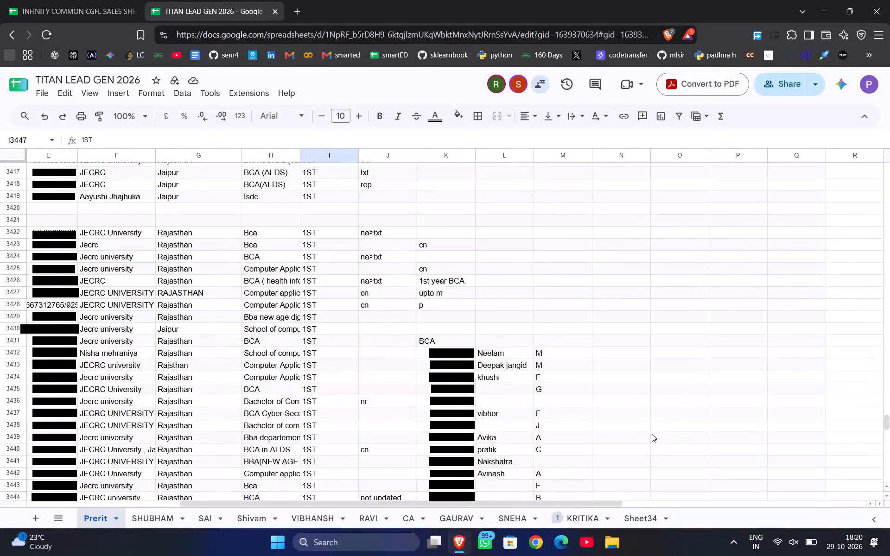
pyautogui.scroll(3, 652, 434)
pyautogui.click(627, 397)
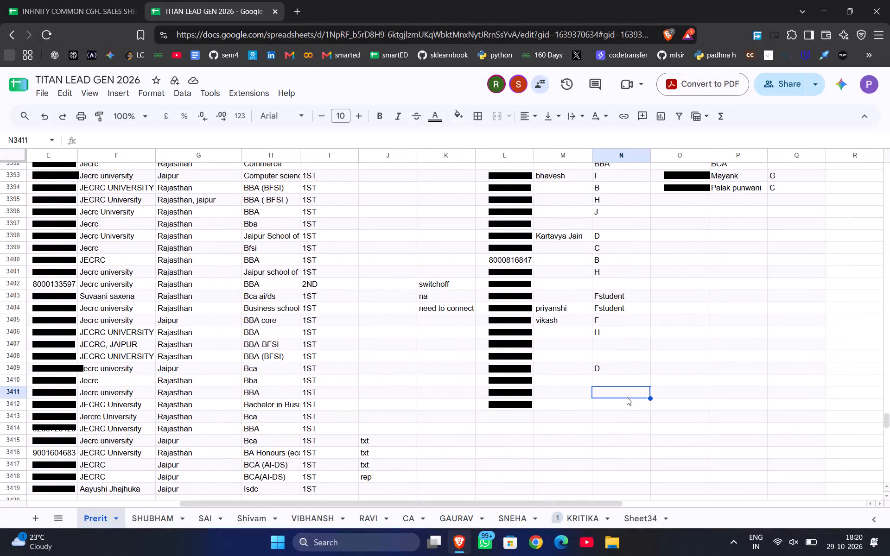
pyautogui.moveTo(621, 406); pyautogui.dragTo(611, 348)
pyautogui.click(611, 348)
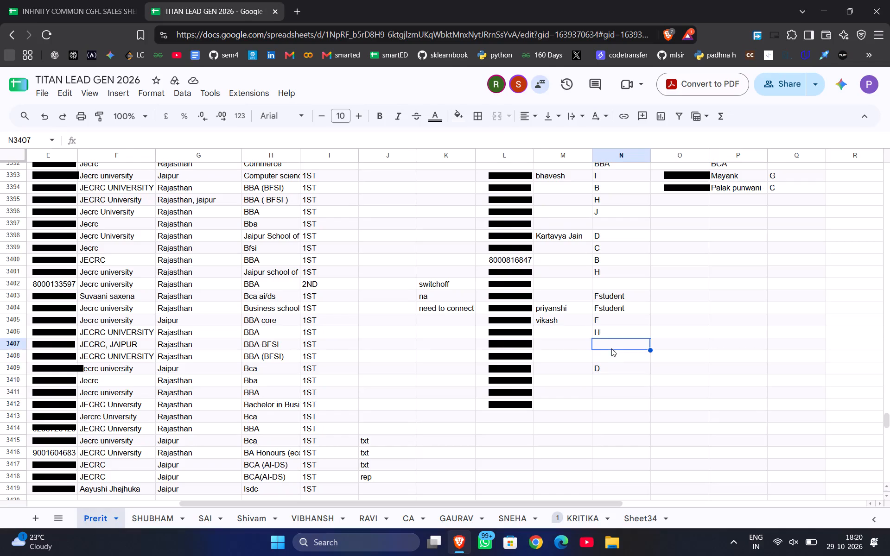
pyautogui.scroll(1, 611, 348)
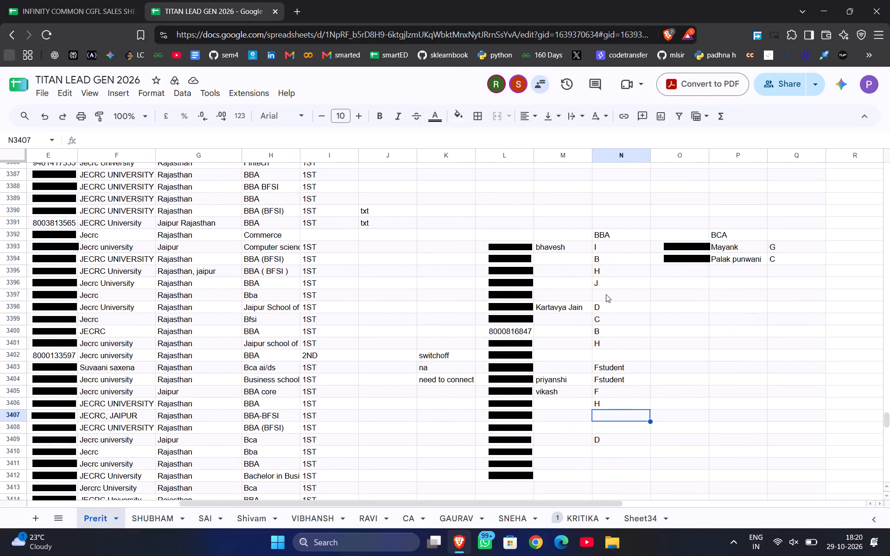
pyautogui.click(606, 294)
pyautogui.scroll(-1, 606, 294)
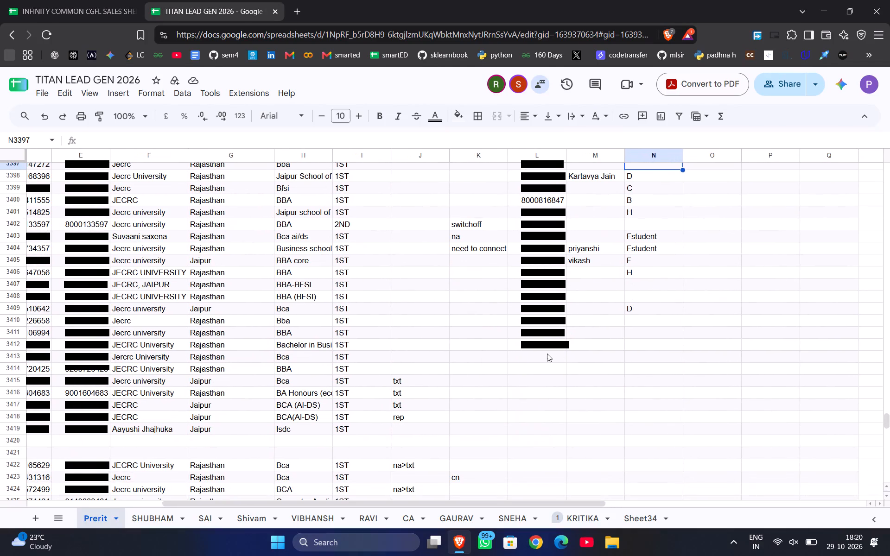
pyautogui.click(544, 354)
pyautogui.scroll(3, 544, 354)
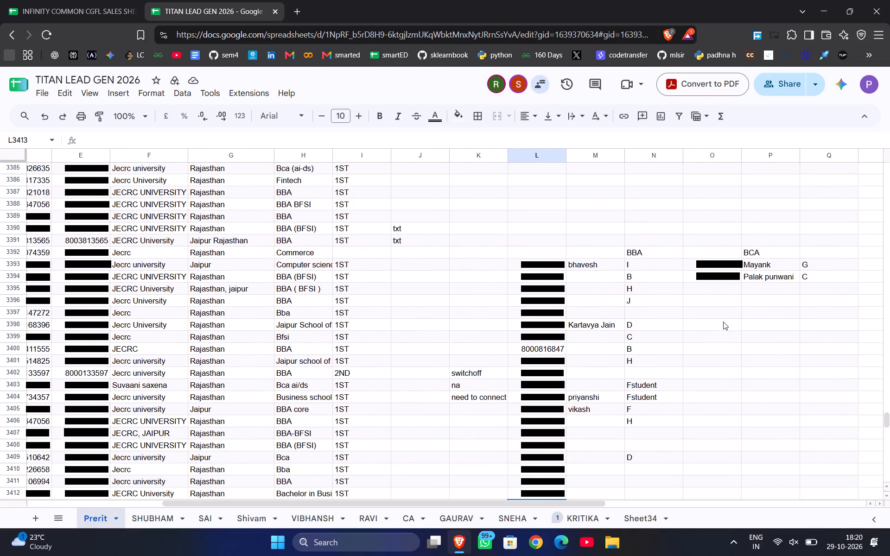
pyautogui.click(723, 322)
pyautogui.scroll(-2, 723, 322)
pyautogui.click(619, 414)
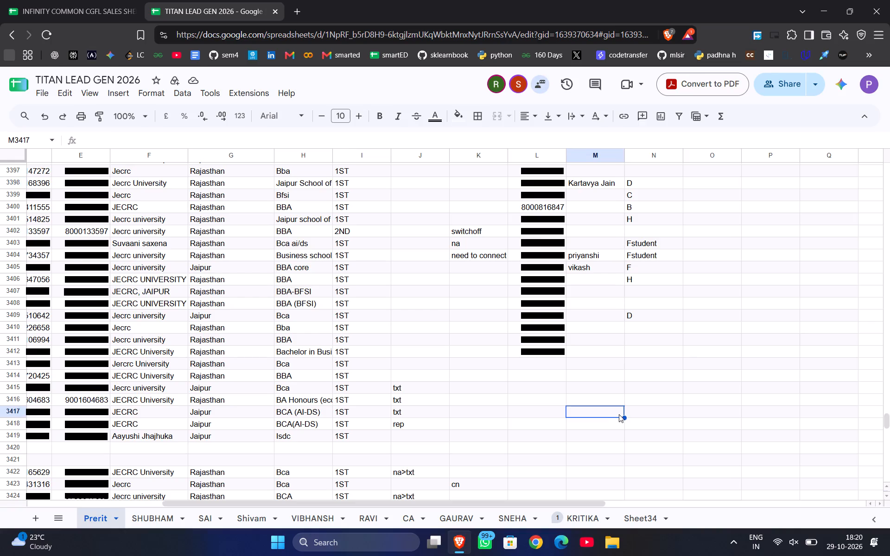
pyautogui.hscroll(1, 619, 414)
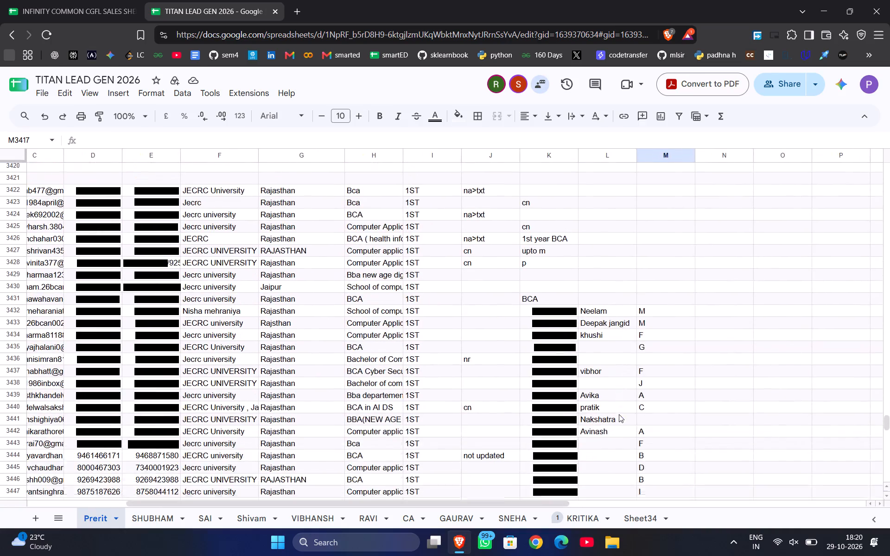
pyautogui.hscroll(-5, 619, 414)
pyautogui.hscroll(5, 619, 414)
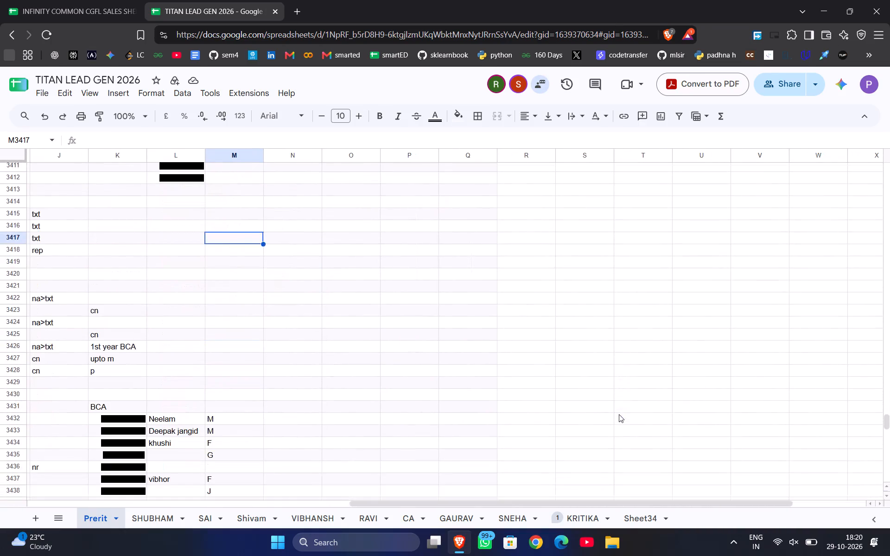
# Paste the copied contact number into cell N3419 of the Prerit sheet and strip the extra characters from it.
pyautogui.click(382, 259)
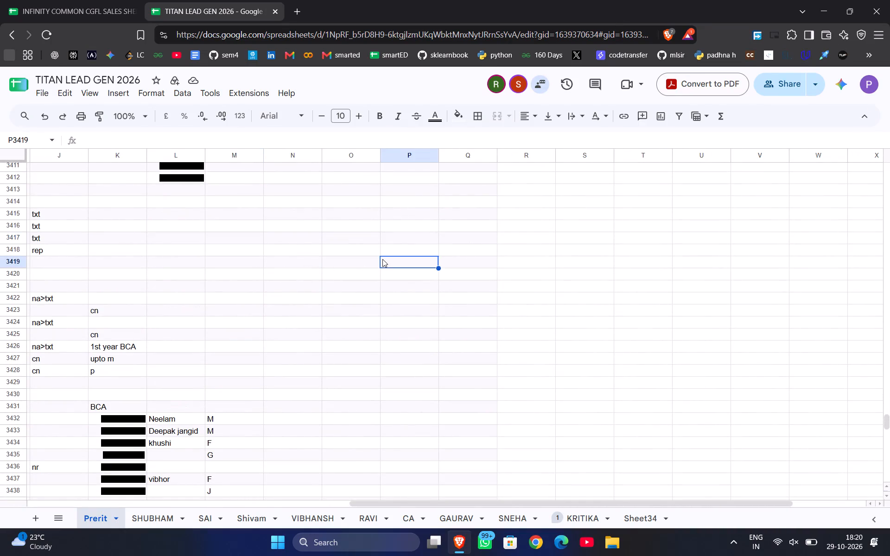
pyautogui.scroll(1, 382, 259)
pyautogui.click(255, 259)
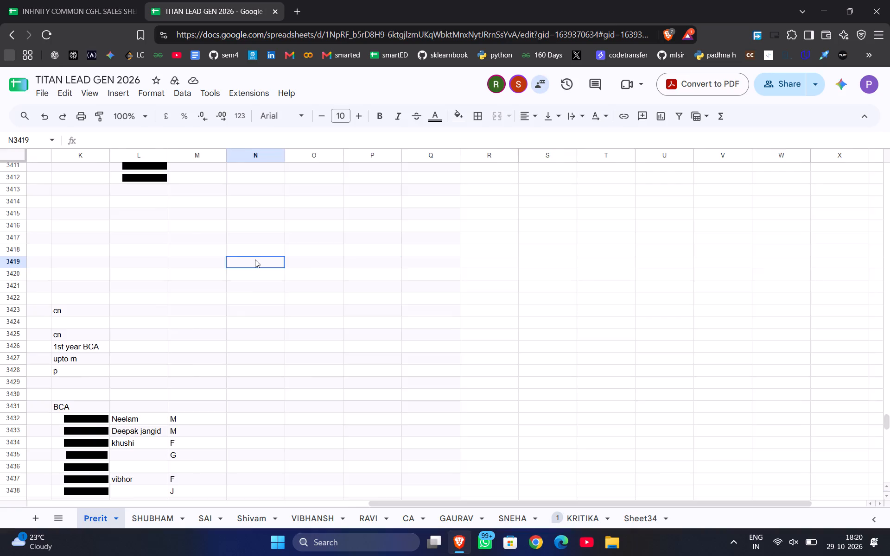
pyautogui.hscroll(1, 255, 259)
pyautogui.hotkey('ctrl', 'v')
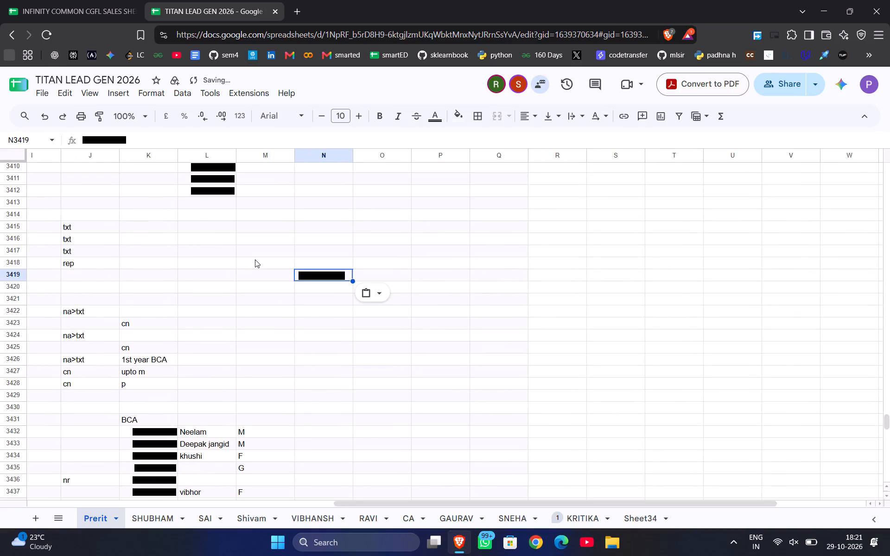
pyautogui.press('Return')
pyautogui.hotkey('ctrl', 'Left')
pyautogui.press('BackSpace')
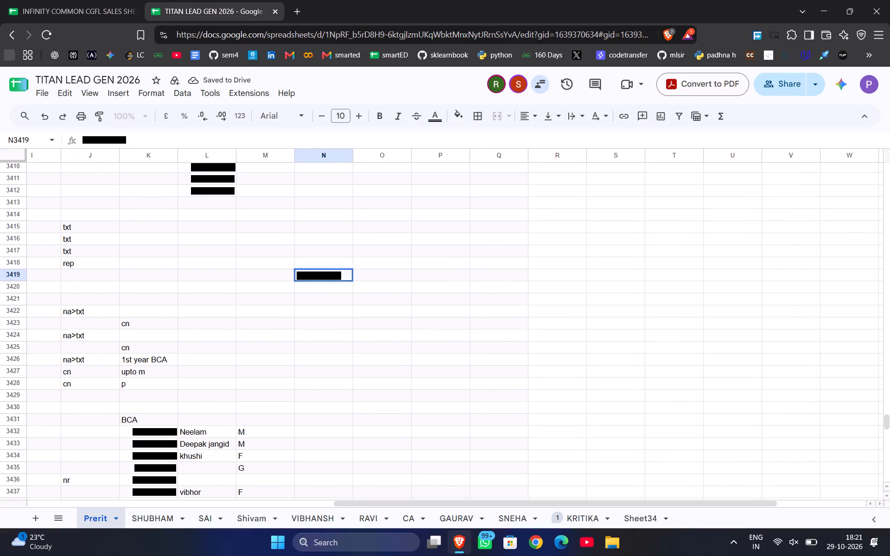
pyautogui.hotkey('ctrl', 'Left')
pyautogui.press('BackSpace')
pyautogui.press('Return')
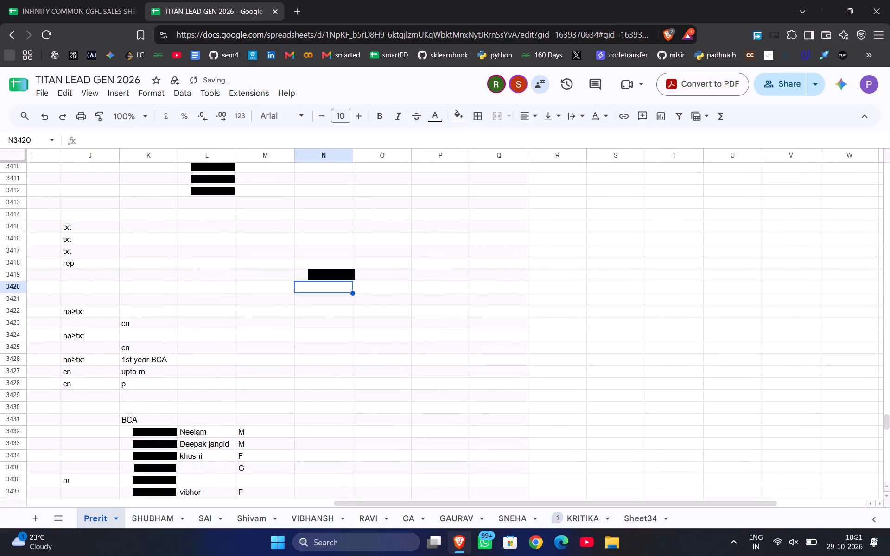
pyautogui.scroll(2, 255, 259)
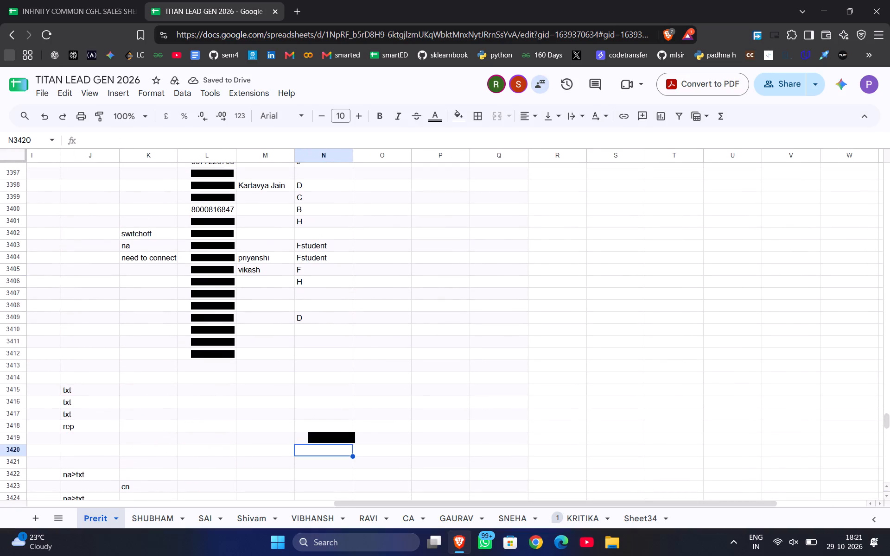
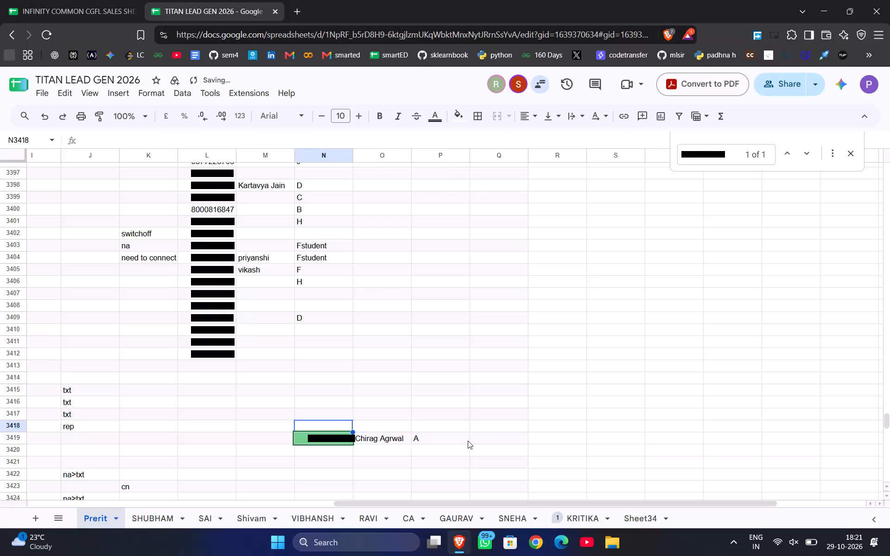
# Enter the label BBA in cell N3417, two rows above the pasted contact number in the Prerit sheet.
pyautogui.press('Up')
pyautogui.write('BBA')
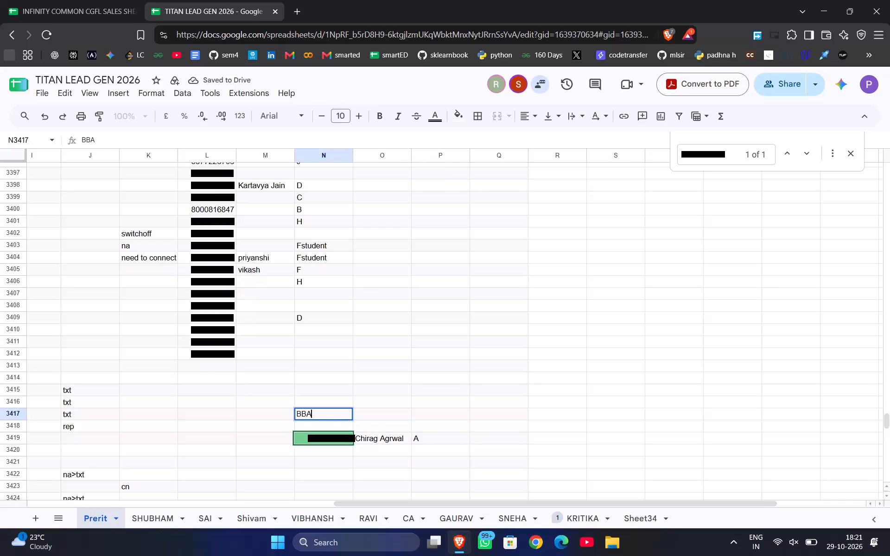
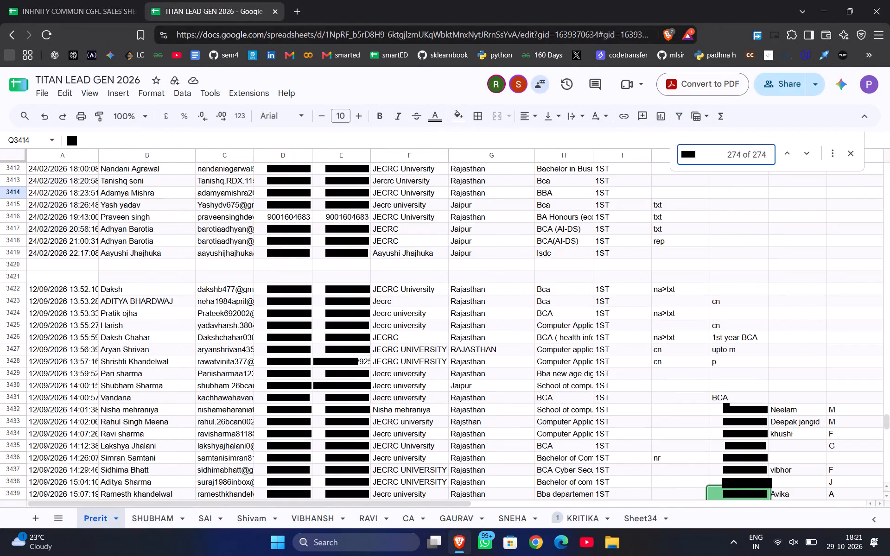
# Search the Prerit sheet for a contact number by its partial digits and locate the matching entry in the side contact list.
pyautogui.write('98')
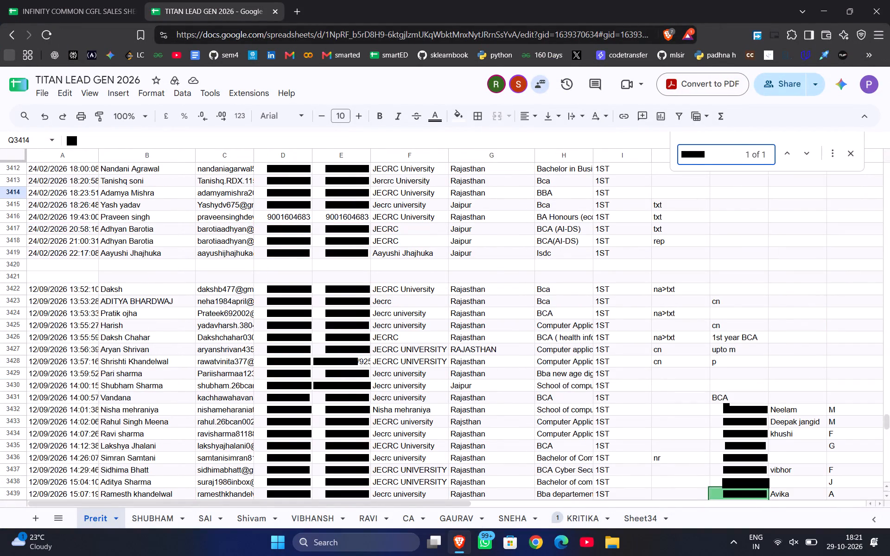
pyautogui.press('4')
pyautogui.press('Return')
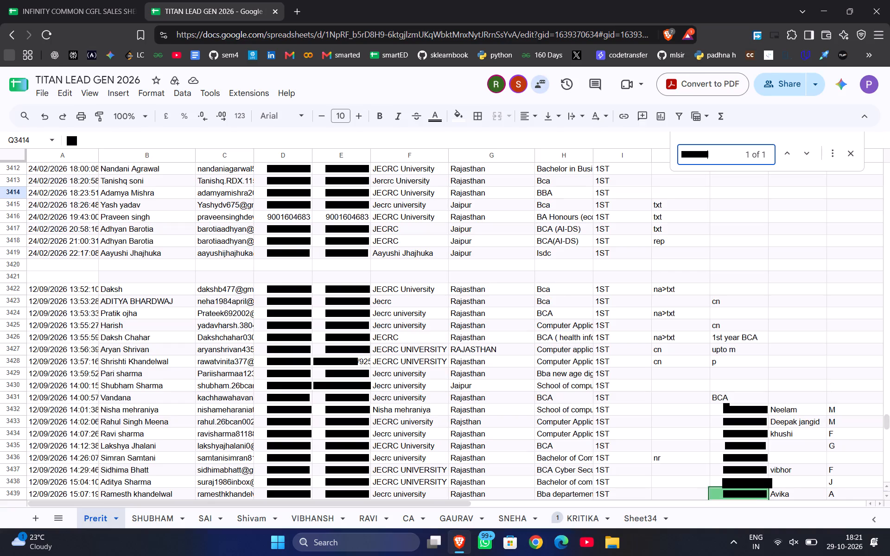
pyautogui.scroll(-2, 507, 501)
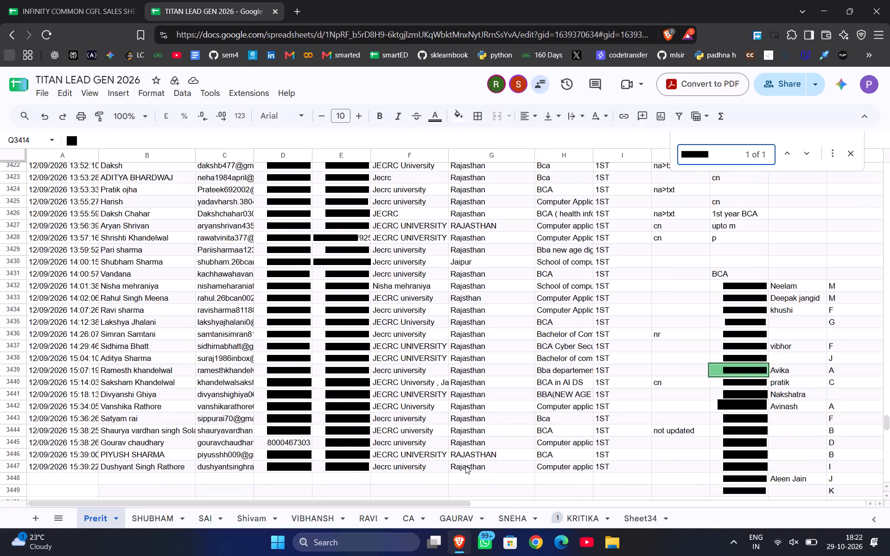
# Move the number, name and section entry for Avika from K3439:M3439 to N3420:P3420 in the Prerit sheet.
pyautogui.hscroll(-5, 576, 399)
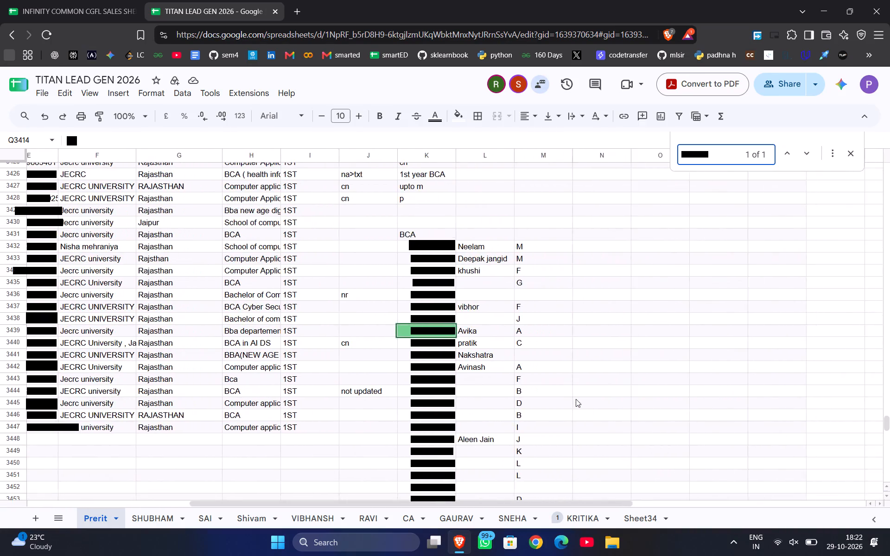
pyautogui.hscroll(1, 576, 399)
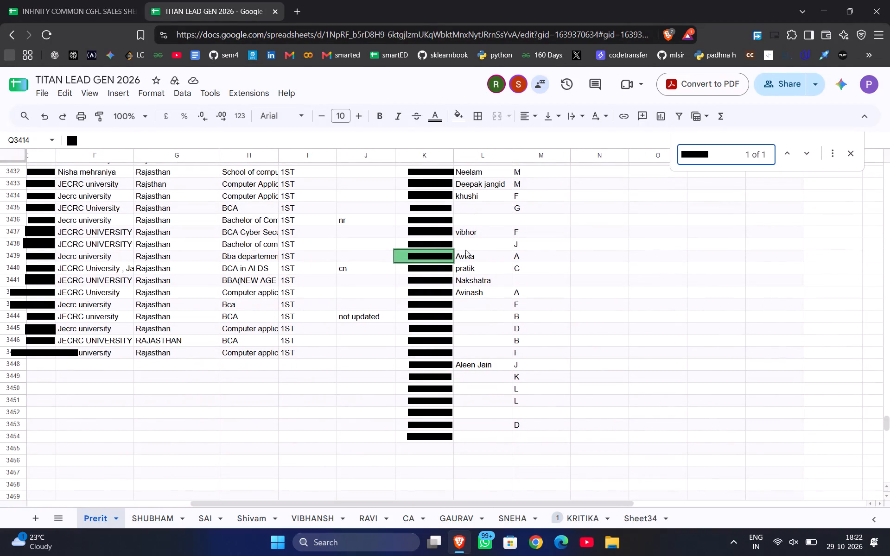
pyautogui.moveTo(528, 257); pyautogui.dragTo(427, 252)
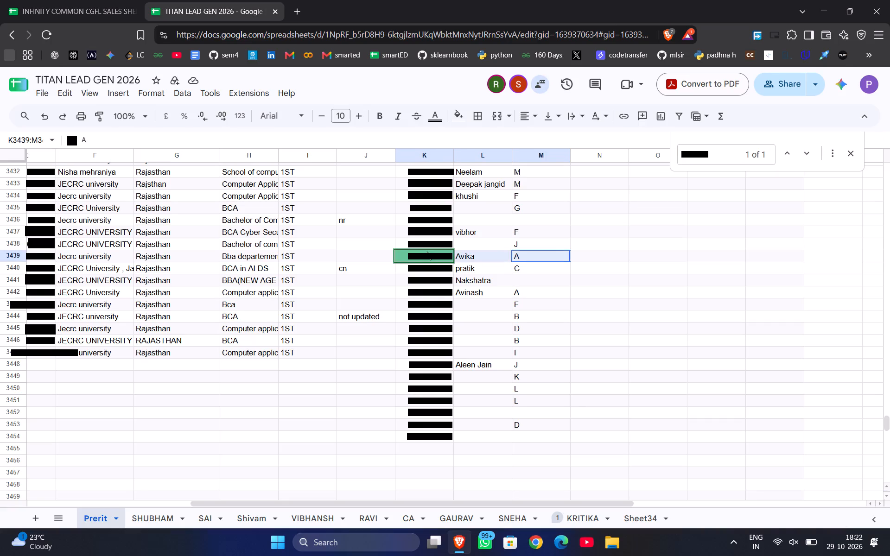
pyautogui.moveTo(427, 252); pyautogui.dragTo(426, 254)
pyautogui.hotkey('ctrl', 'x')
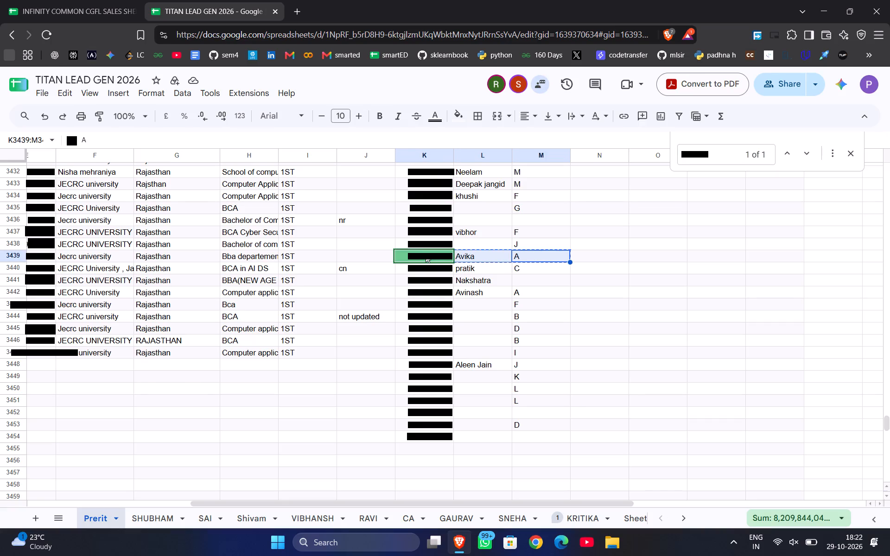
pyautogui.scroll(4, 664, 291)
pyautogui.click(544, 299)
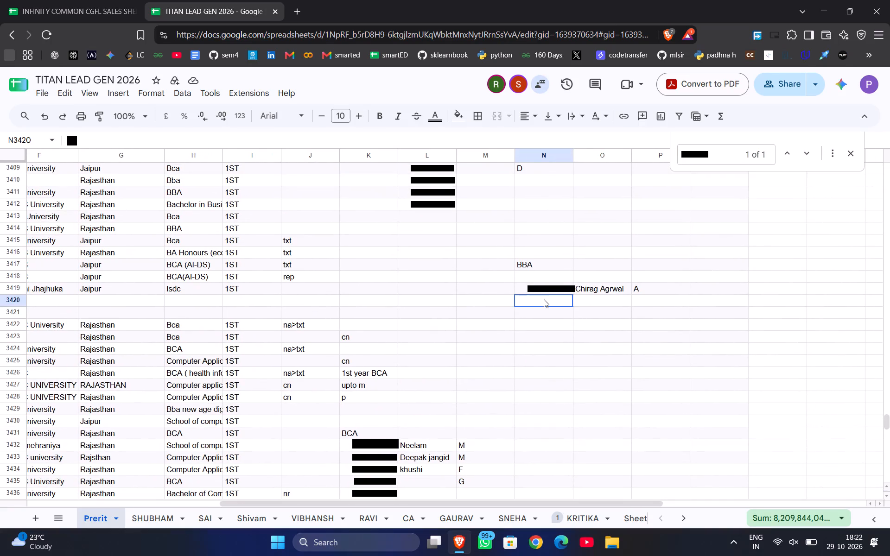
pyautogui.hotkey('ctrl', 'v')
pyautogui.press('Return')
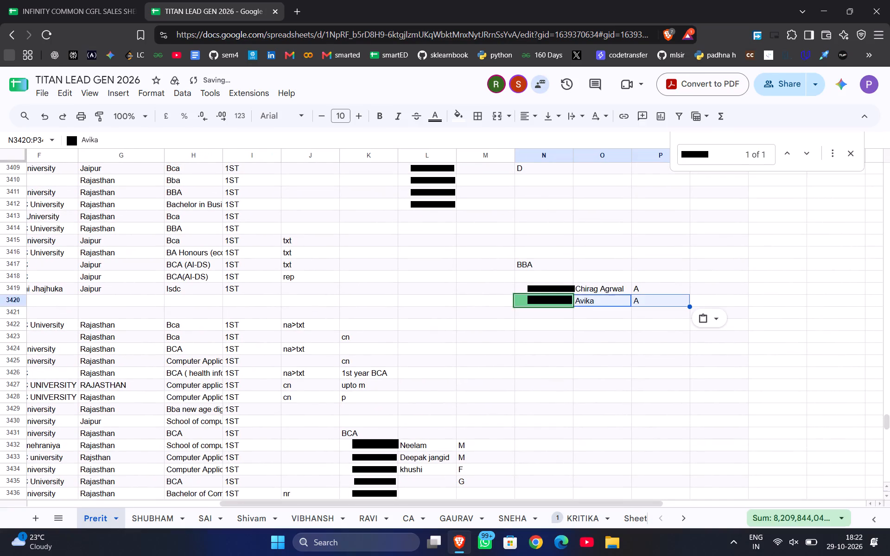
pyautogui.press('Down')
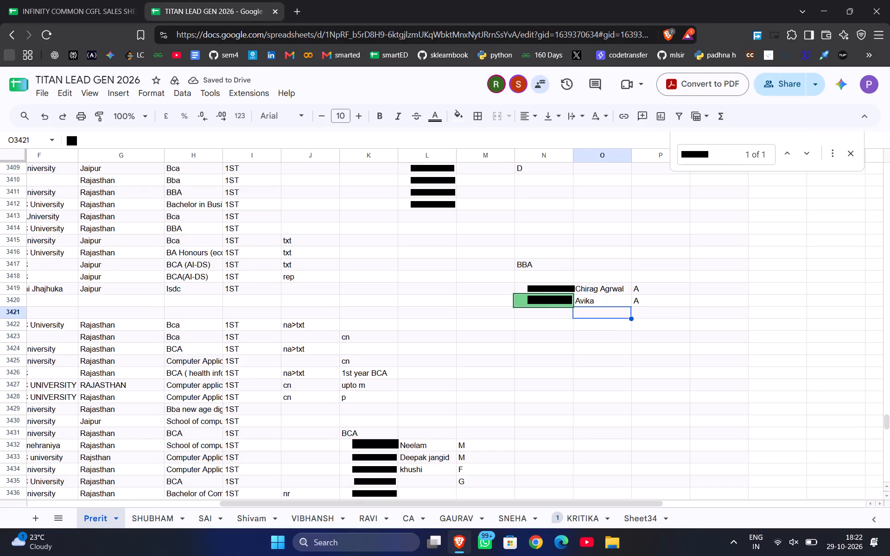
# Open the contact number in cell N3420 of the Prerit sheet.
pyautogui.tripleClick(539, 302)
pyautogui.click(539, 302)
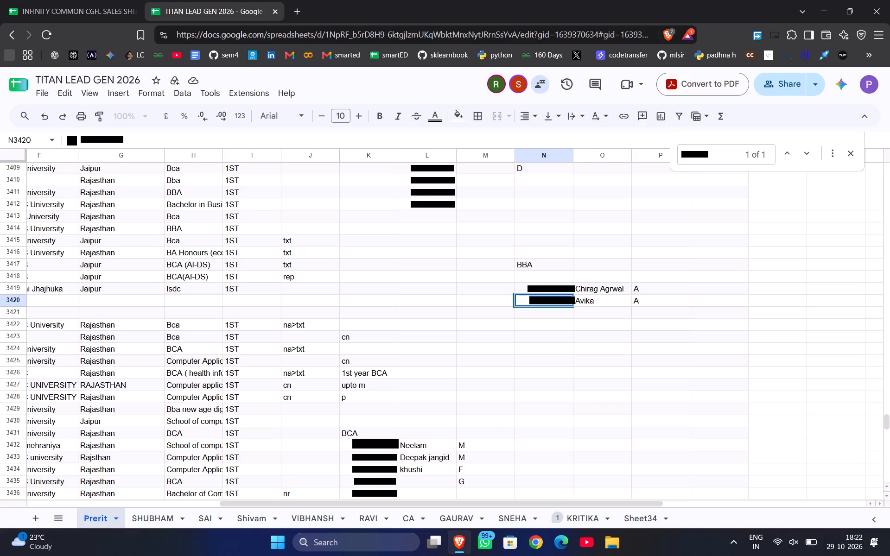
# Switch to the INFINITY COMMON CGFL SALES SHEET and assign the lead in row 1172 by entering prerit in N1172.
pyautogui.click(49, 1)
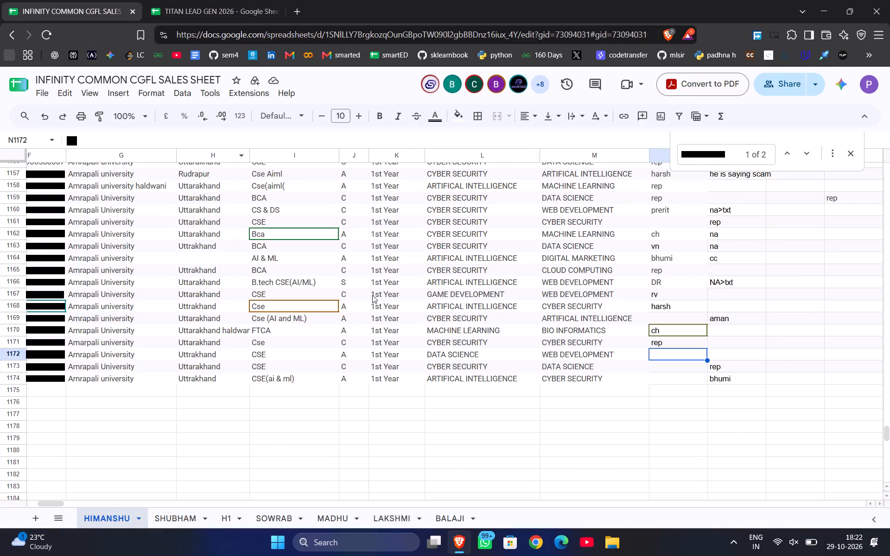
pyautogui.hscroll(-1, 372, 295)
pyautogui.click(627, 357)
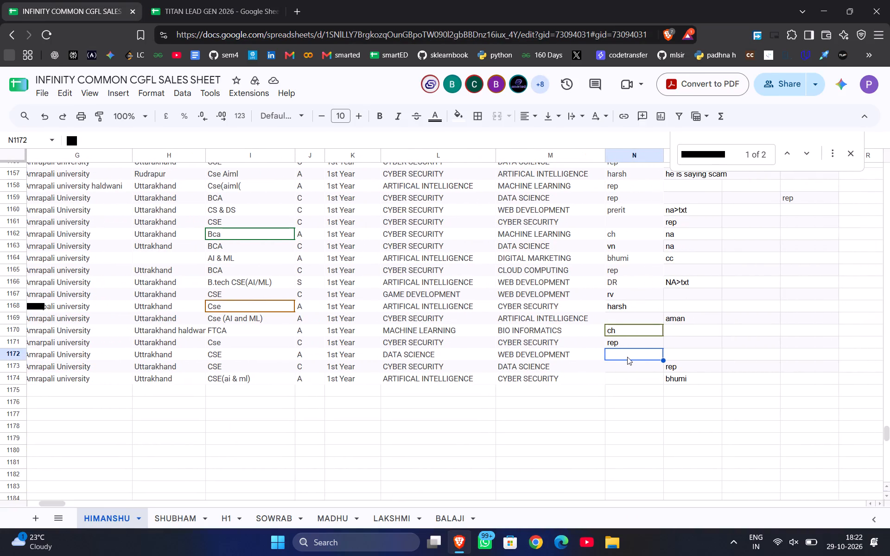
pyautogui.press('p')
pyautogui.write('rerit')
pyautogui.press('Tab')
# Search the HIMANSHU sheet for the contact number in E1172 and copy the number from inside that cell.
pyautogui.hscroll(5, 627, 357)
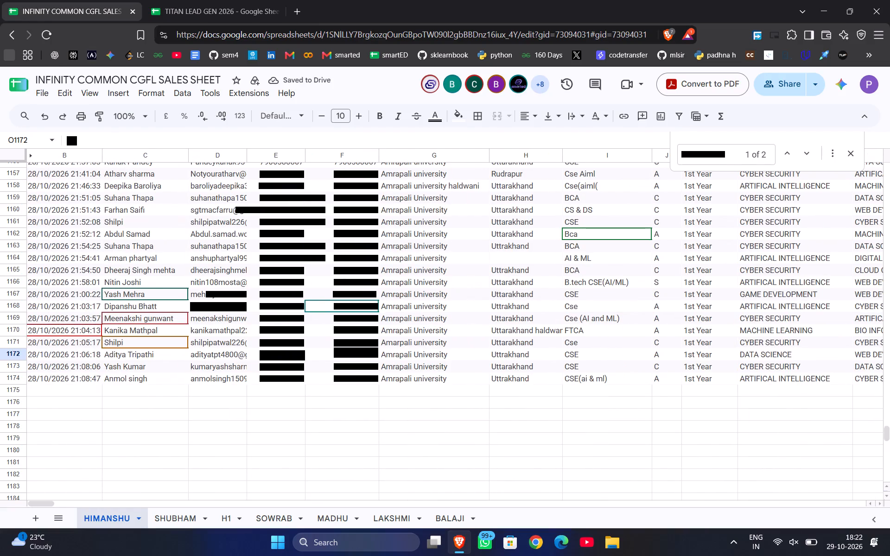
pyautogui.click(283, 351)
pyautogui.hotkey('ctrl', 'c')
pyautogui.hotkey('ctrl', 'f')
pyautogui.hotkey('ctrl', 'v')
pyautogui.tripleClick(283, 351)
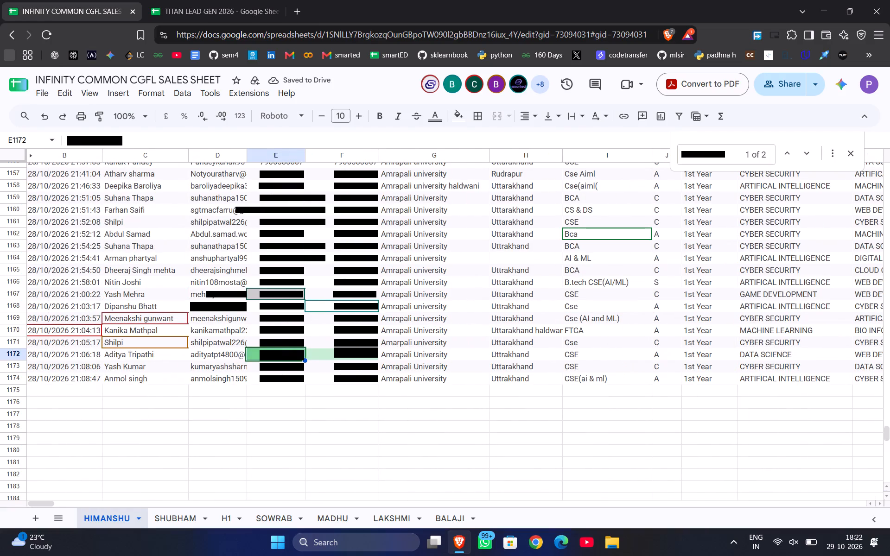
pyautogui.hotkey('ctrl', 'c')
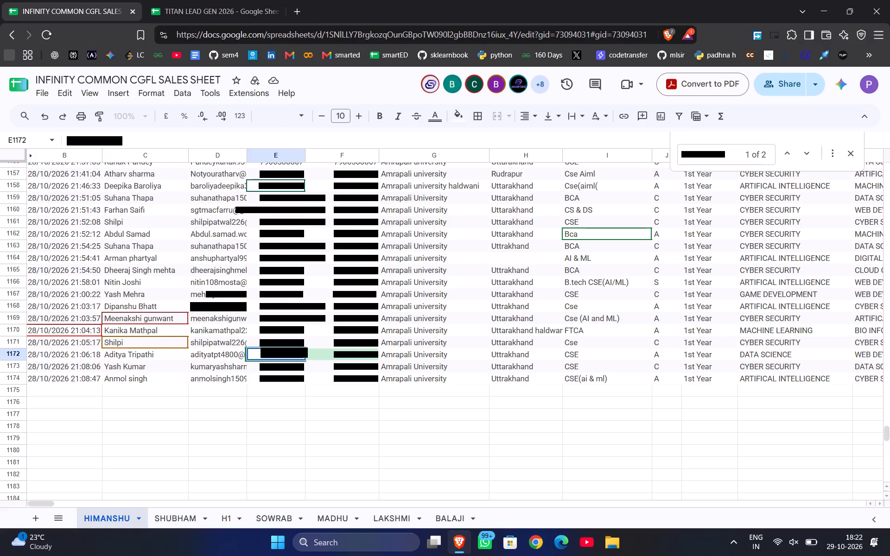
# Log the call status of the lead in row 1172 as na>txt in cell O1172.
pyautogui.hscroll(-2, 420, 354)
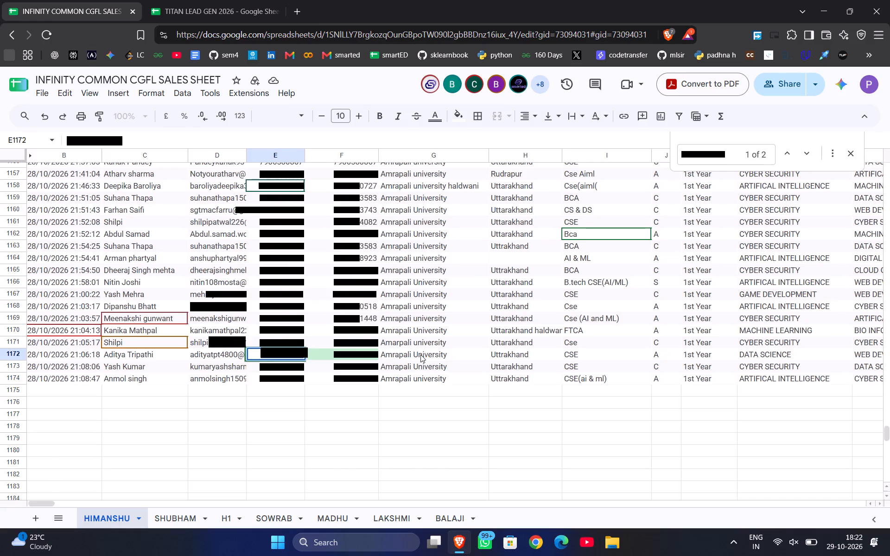
pyautogui.hscroll(-3, 420, 354)
pyautogui.click(507, 354)
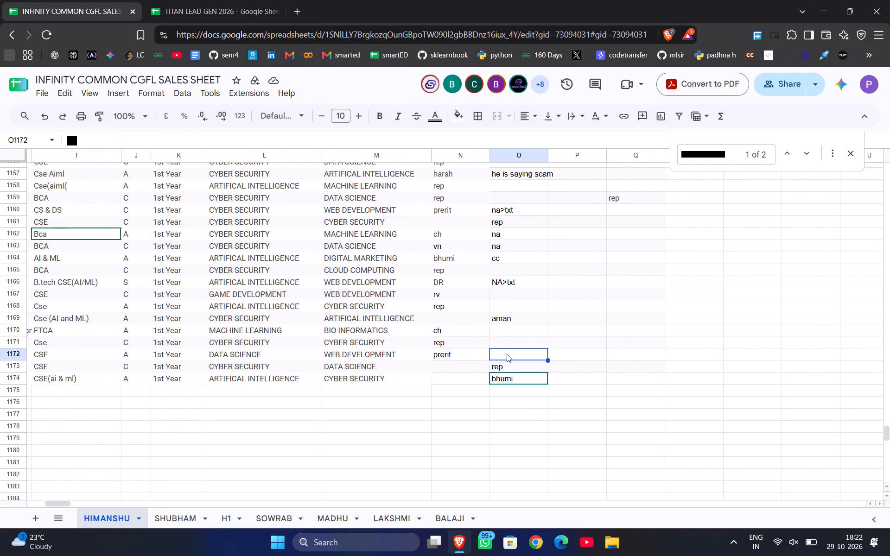
pyautogui.write('na')
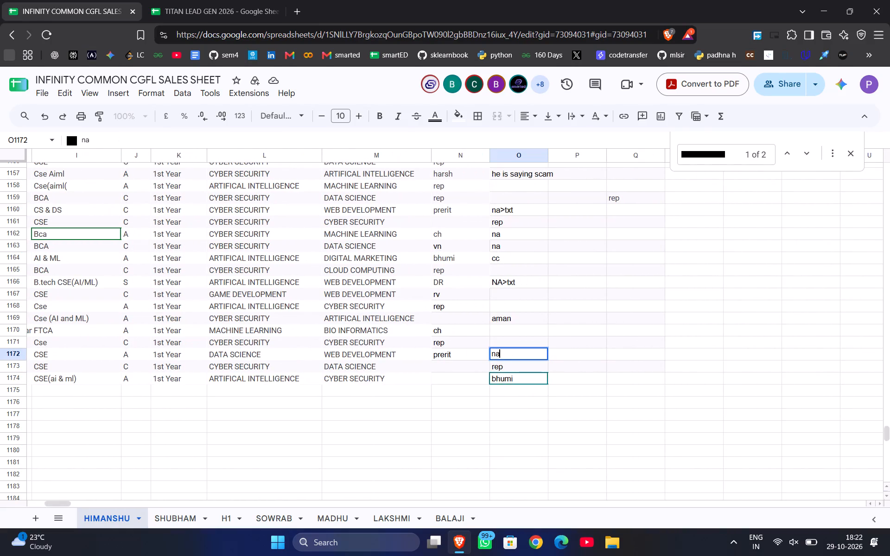
pyautogui.write('>txt')
pyautogui.press('Return')
pyautogui.press('Up')
pyautogui.hscroll(13, 507, 354)
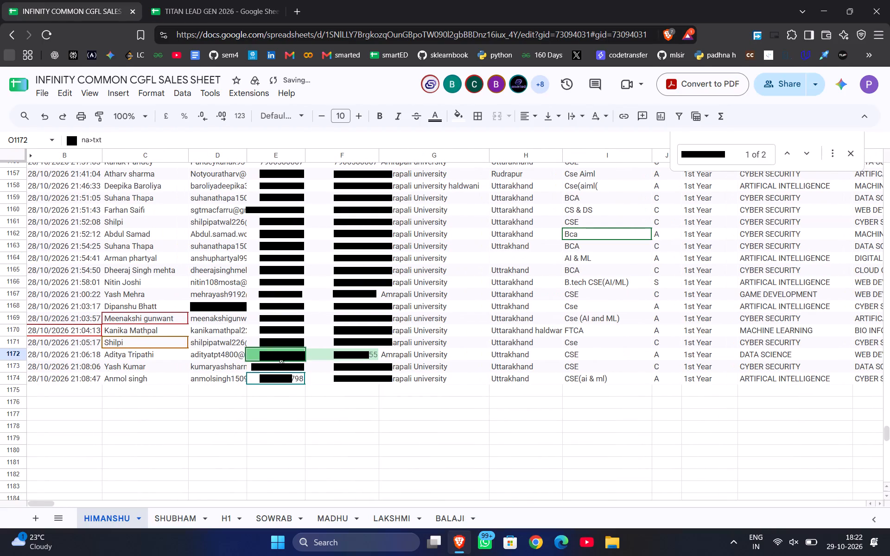
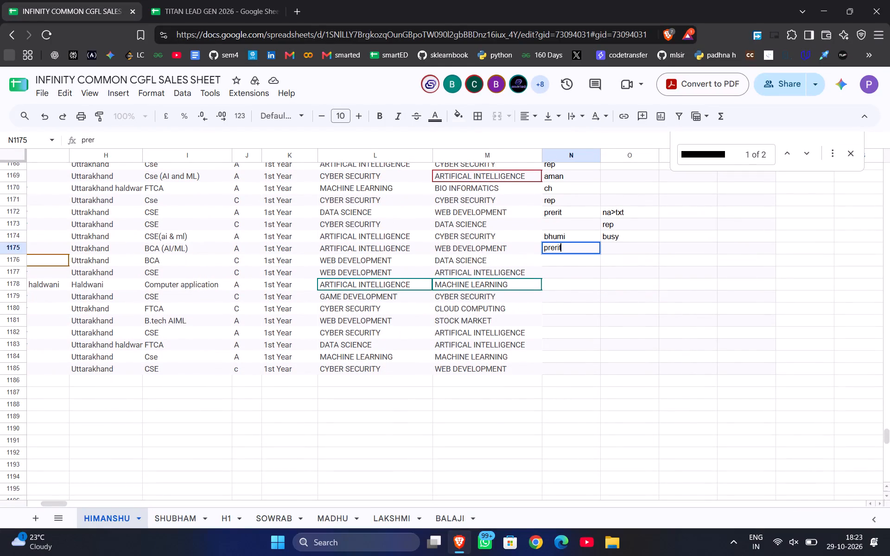
# Assign the lead in row 1175 by entering prerit in N1175.
pyautogui.press('Tab')
# Search the HIMANSHU sheet for the contact number in E1175 and copy the number from inside that cell.
pyautogui.hscroll(5, 579, 251)
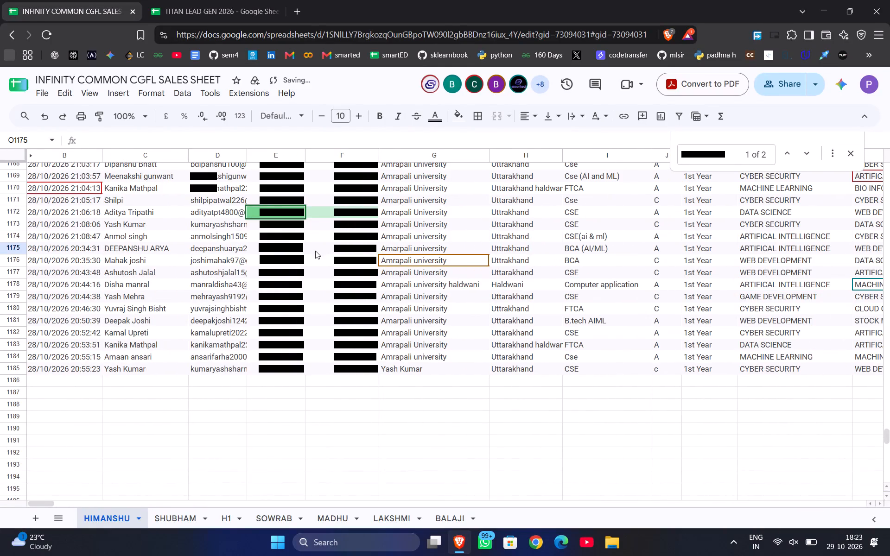
pyautogui.click(298, 250)
pyautogui.hotkey('ctrl', 'c')
pyautogui.hotkey('ctrl', 'f')
pyautogui.hotkey('ctrl', 'v')
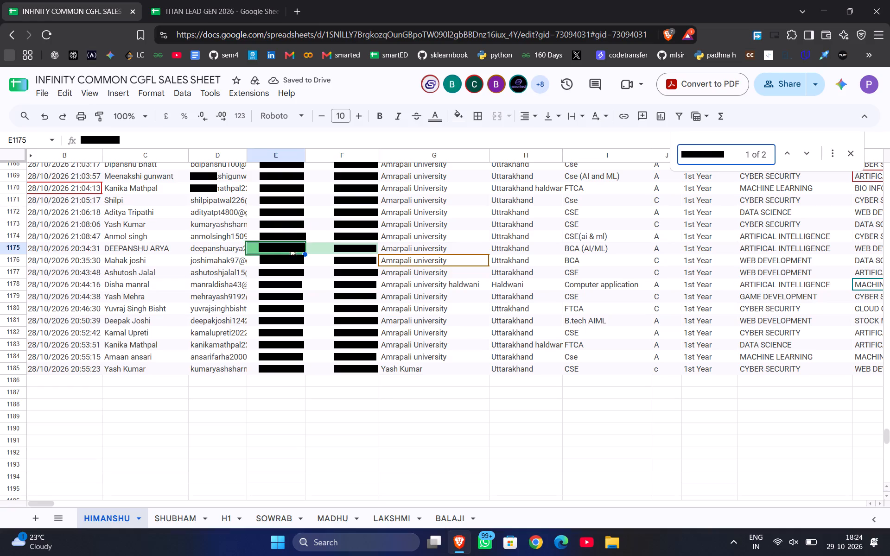
pyautogui.tripleClick(285, 247)
pyautogui.click(285, 247)
pyautogui.hotkey('ctrl', 'c')
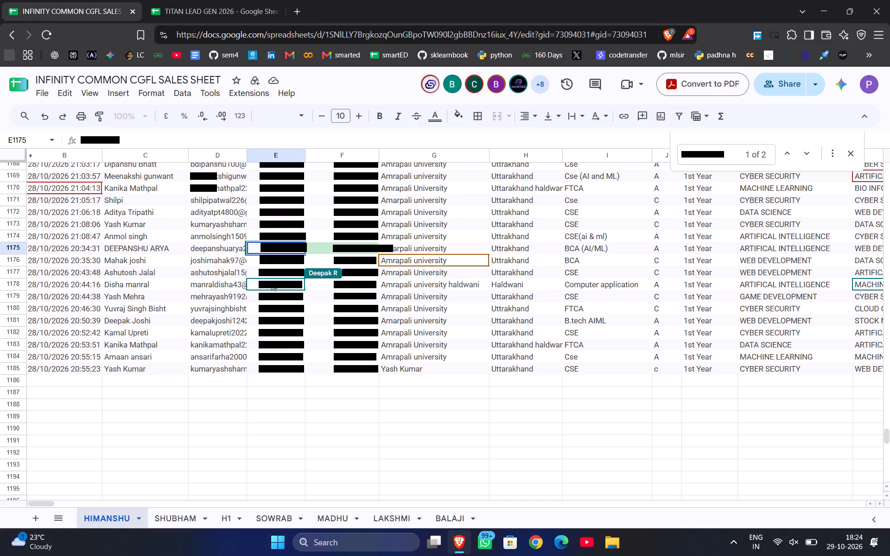
# Log the call status of the lead in row 1175 as na>txt in cell O1175.
pyautogui.hscroll(-6, 474, 288)
pyautogui.hscroll(2, 474, 288)
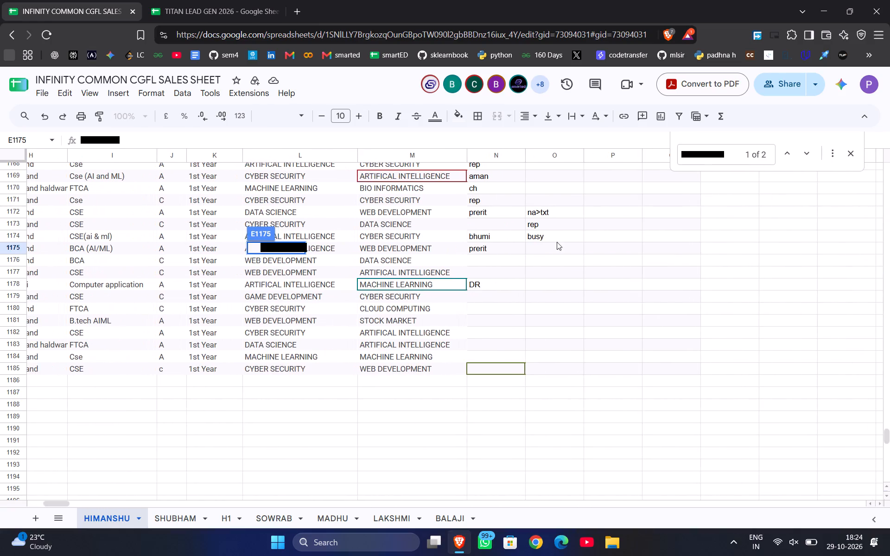
pyautogui.click(560, 248)
pyautogui.hscroll(8, 560, 248)
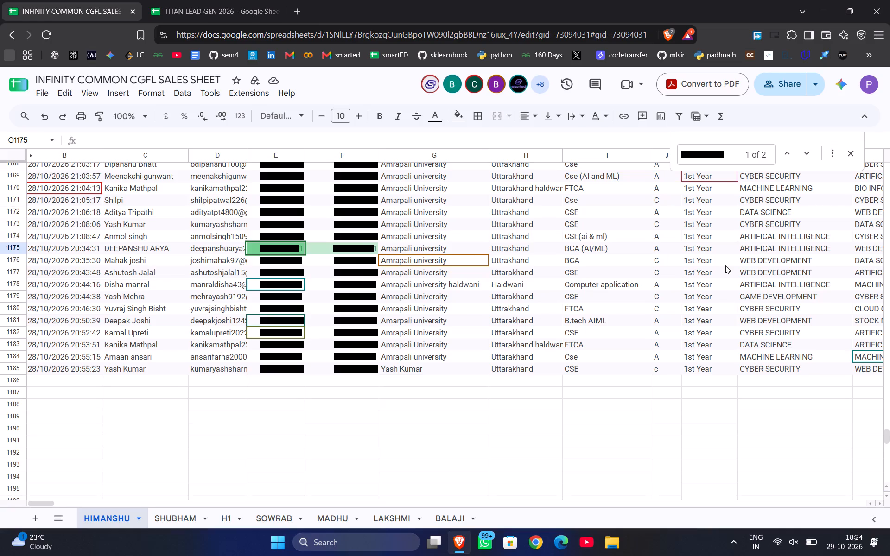
pyautogui.hscroll(-5, 725, 265)
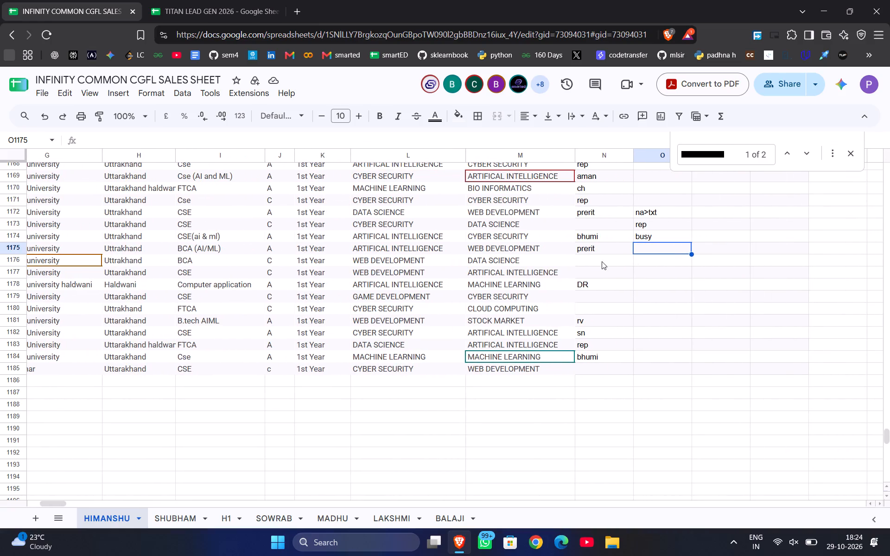
pyautogui.write('na>')
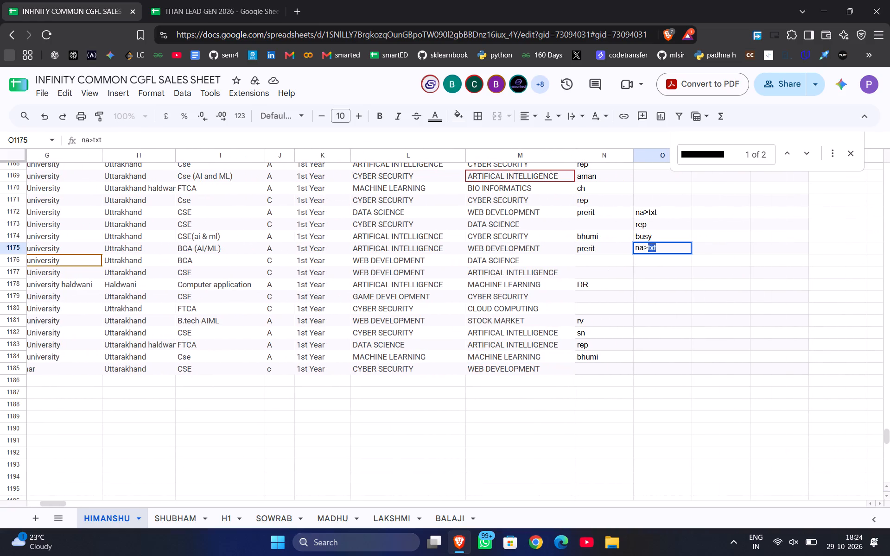
pyautogui.press('Return')
pyautogui.press('Up')
# Copy the contact number from inside cell E1175 again and leave the cell unedited.
pyautogui.hscroll(4, 602, 261)
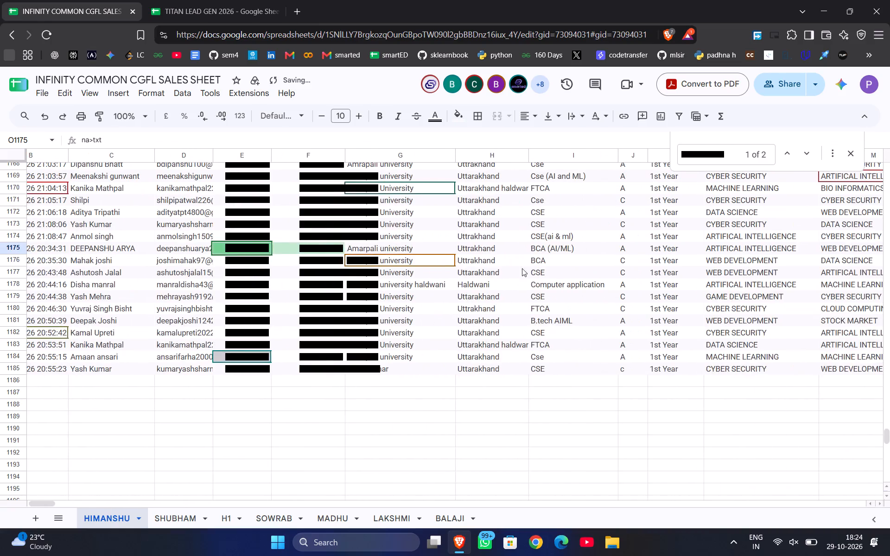
pyautogui.tripleClick(269, 247)
pyautogui.hotkey('ctrl', 'c')
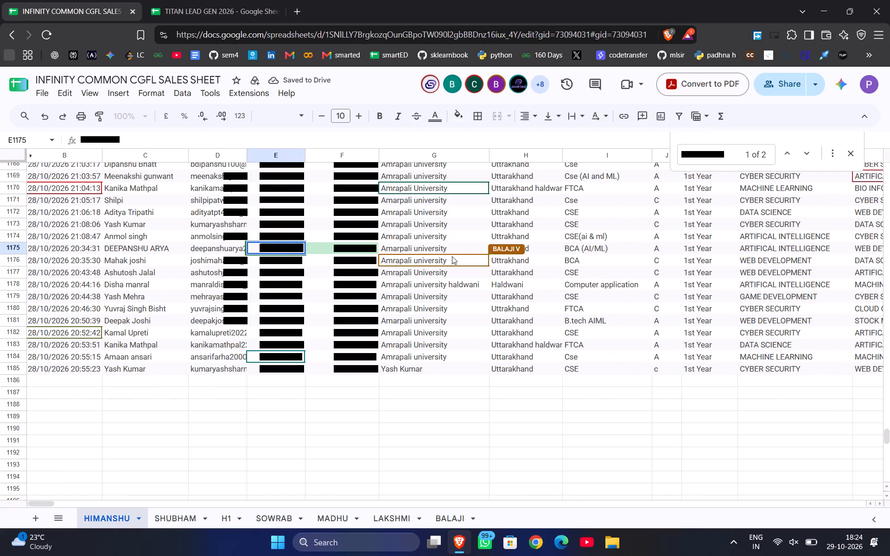
pyautogui.click(460, 253)
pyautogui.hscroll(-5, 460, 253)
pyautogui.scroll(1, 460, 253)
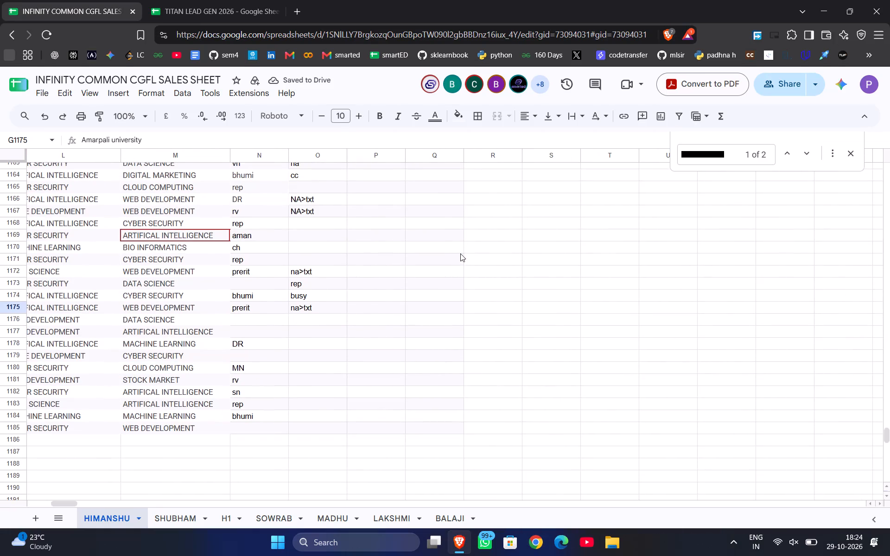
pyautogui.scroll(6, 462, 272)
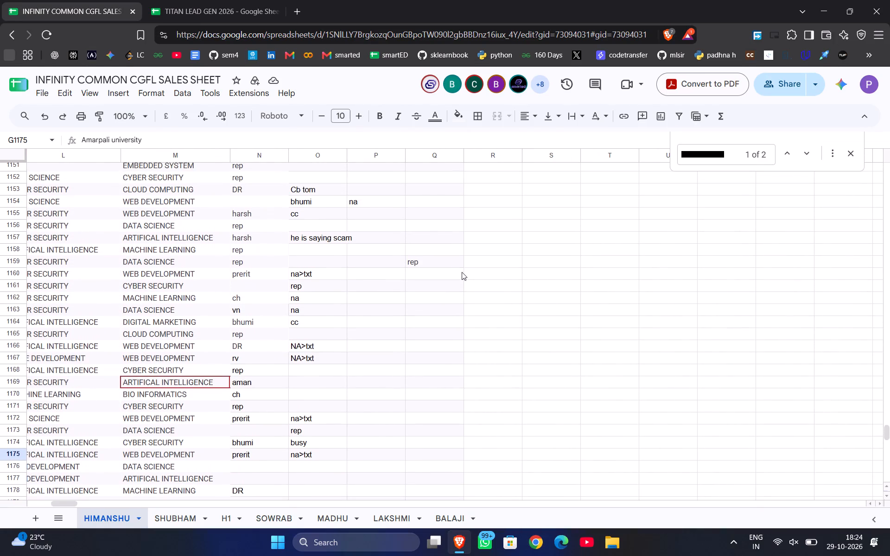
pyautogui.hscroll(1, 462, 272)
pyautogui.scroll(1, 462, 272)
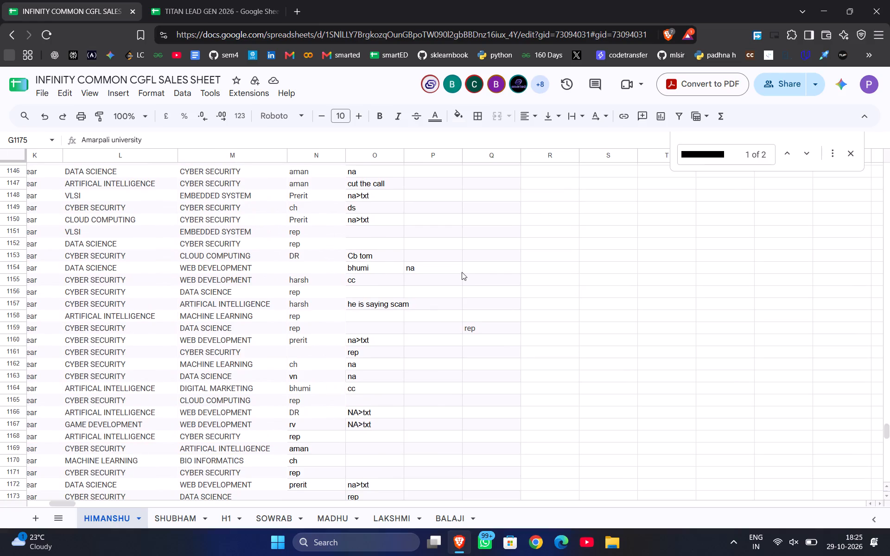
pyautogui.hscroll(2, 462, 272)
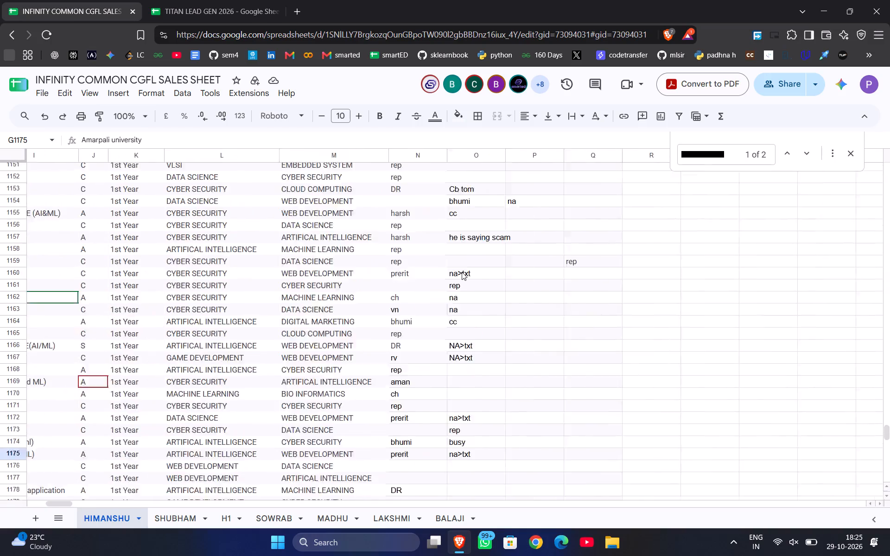
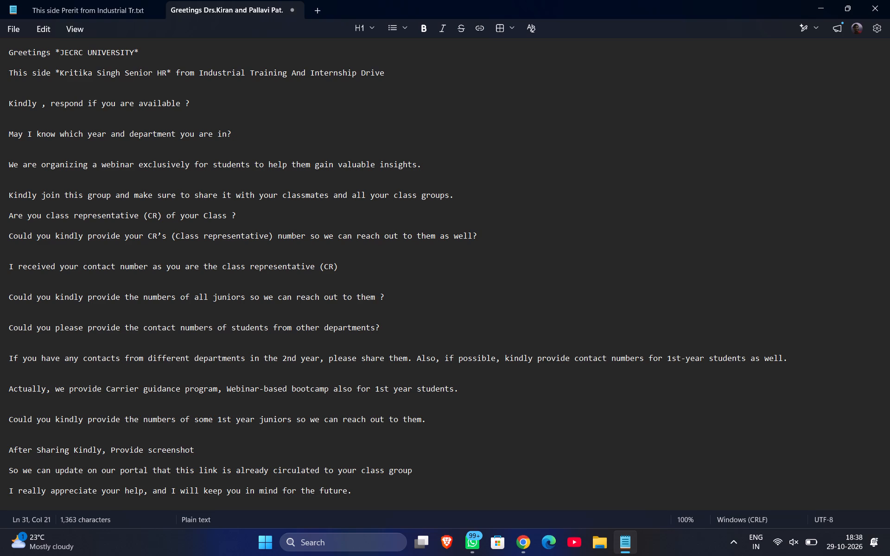
# Copy the phrase "If you have any contacts from different departments in the 2nd year," from the message template in Notepad.
pyautogui.moveTo(5, 358); pyautogui.dragTo(307, 359)
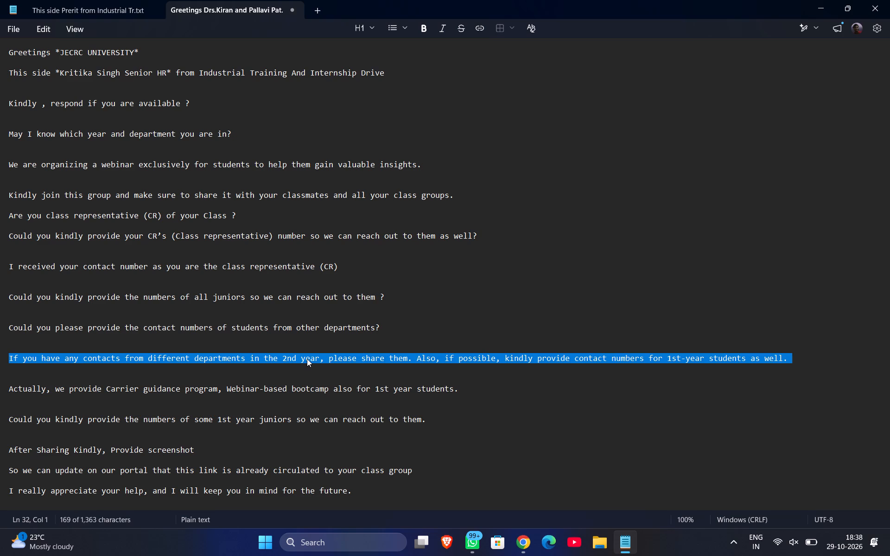
pyautogui.click(307, 359)
pyautogui.moveTo(324, 362); pyautogui.dragTo(12, 366)
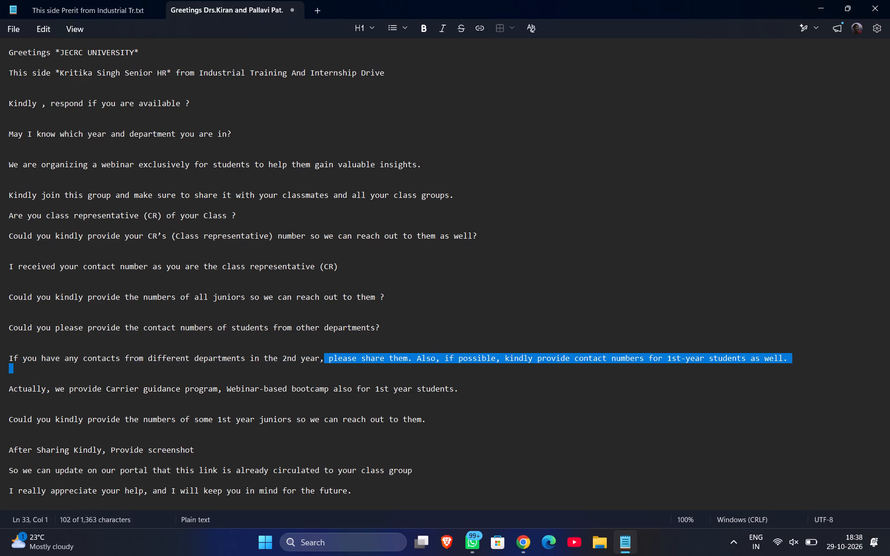
pyautogui.moveTo(12, 366); pyautogui.dragTo(7, 361)
pyautogui.hotkey('ctrl', 'c')
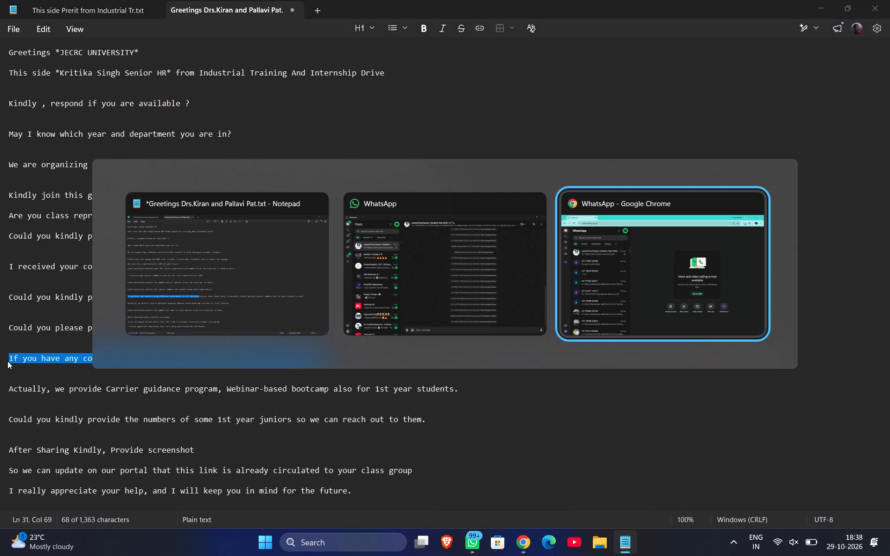
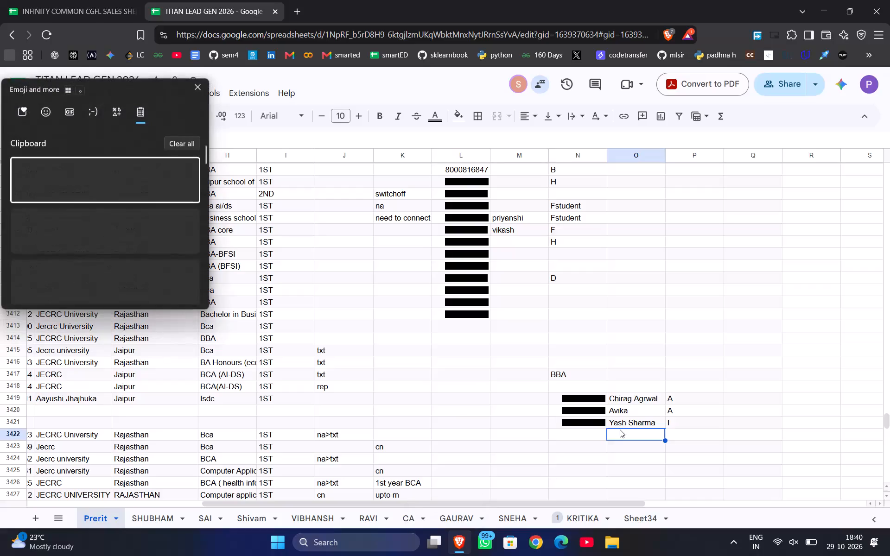
# Paste the most recently copied contact name from the clipboard history into cell O3422 of the Prerit sheet.
pyautogui.press('Return')
pyautogui.hotkey('ctrl', 'v')
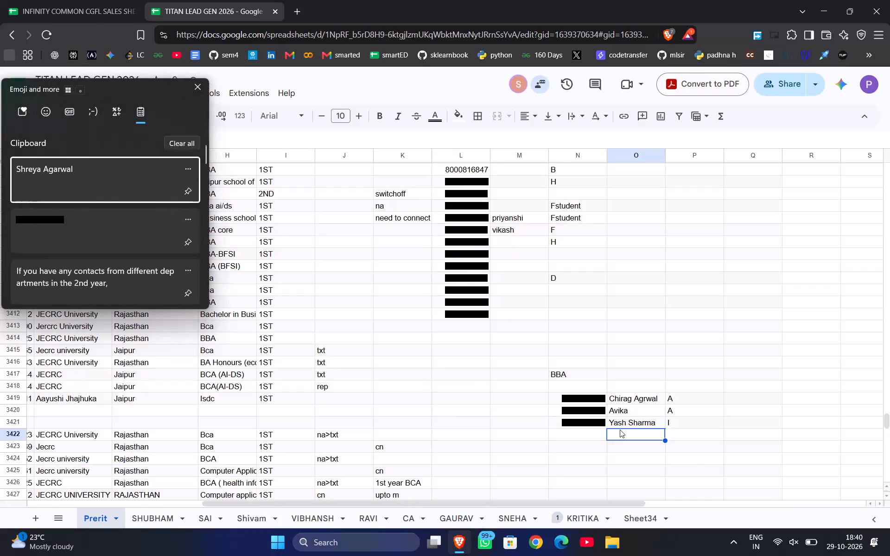
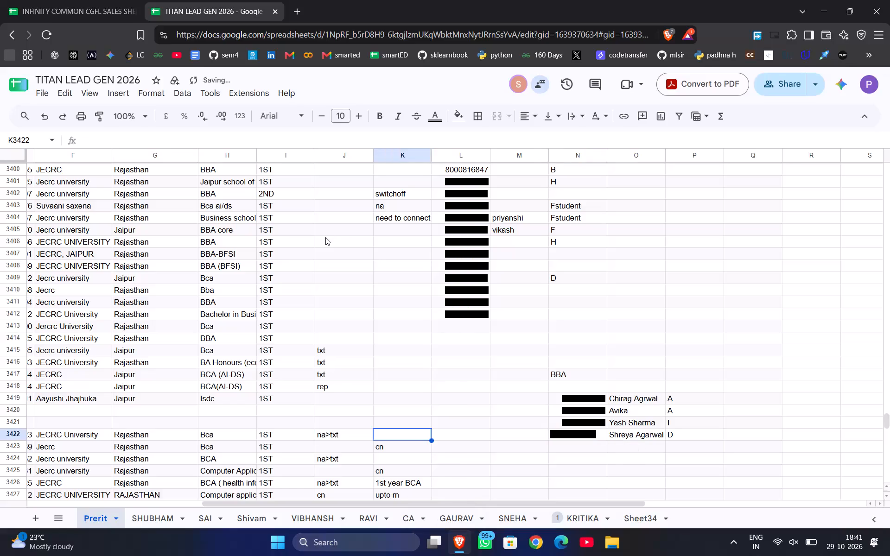
# Open the contact number in cell N3422 of the Prerit sheet for editing and move the text cursor back within it.
pyautogui.hotkey('ctrl', 'Right')
pyautogui.press('Return')
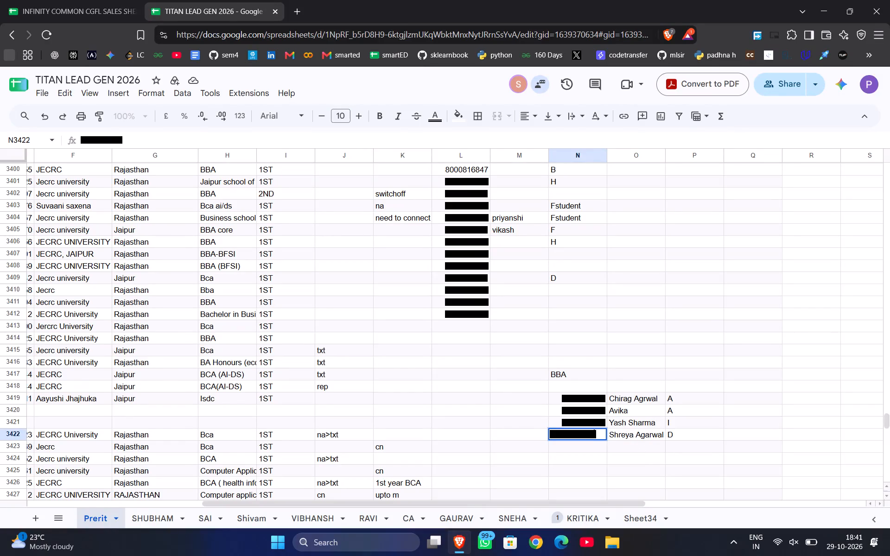
pyautogui.hotkey('ctrl', 'Left')
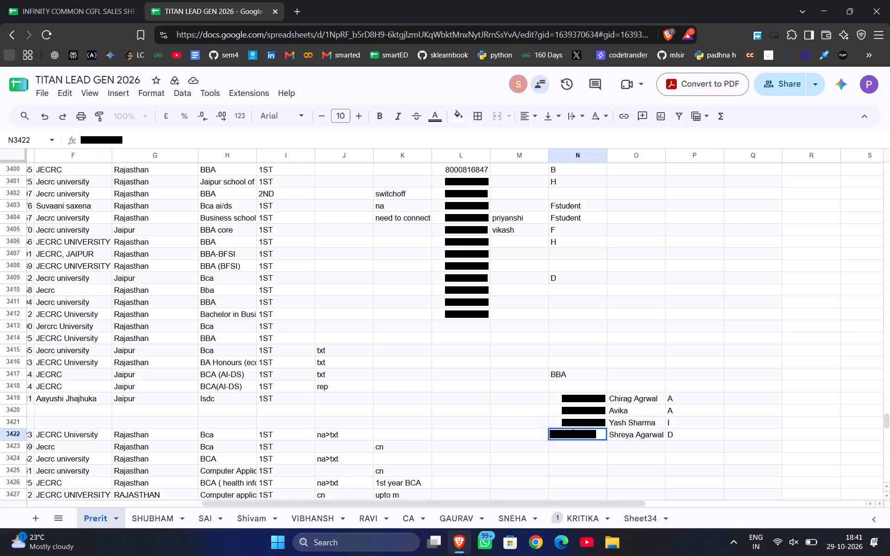
# Delete one surplus character from the contact number in cell N3422 of the Prerit sheet and keep that cell selected.
pyautogui.press('BackSpace')
pyautogui.press('Return')
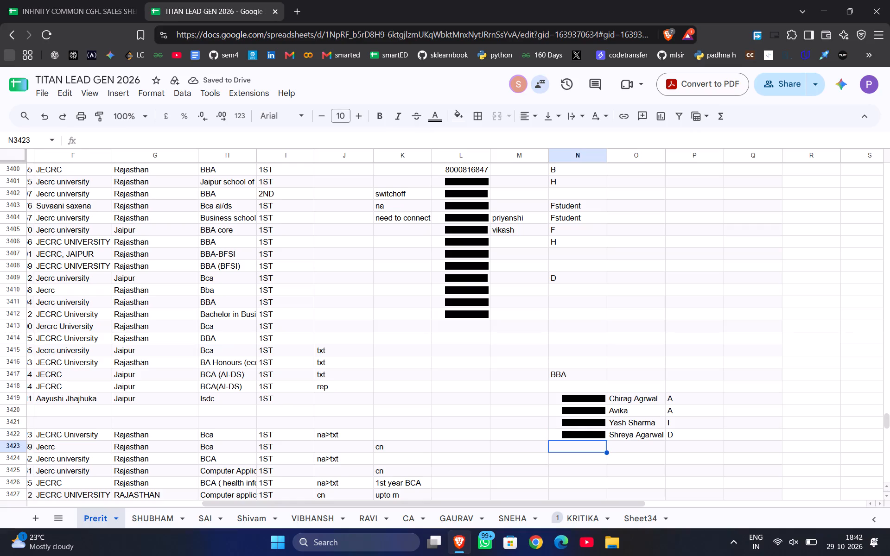
pyautogui.press('Up')
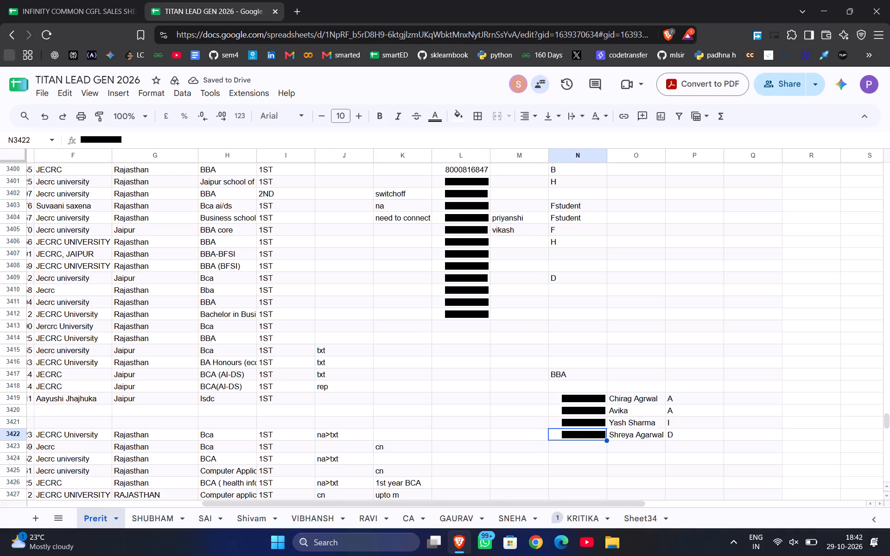
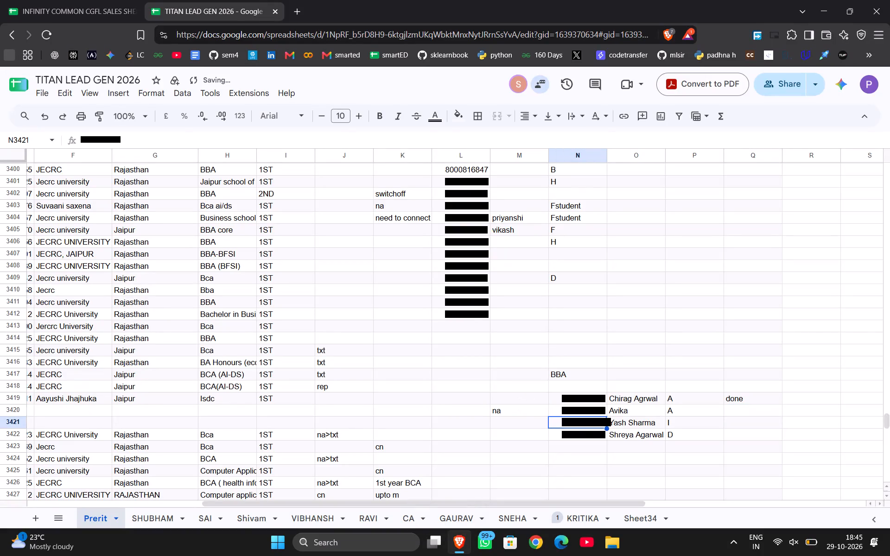
# Open the contact number in cell N3421, beside the Yash entry, for editing.
pyautogui.tripleClick(581, 423)
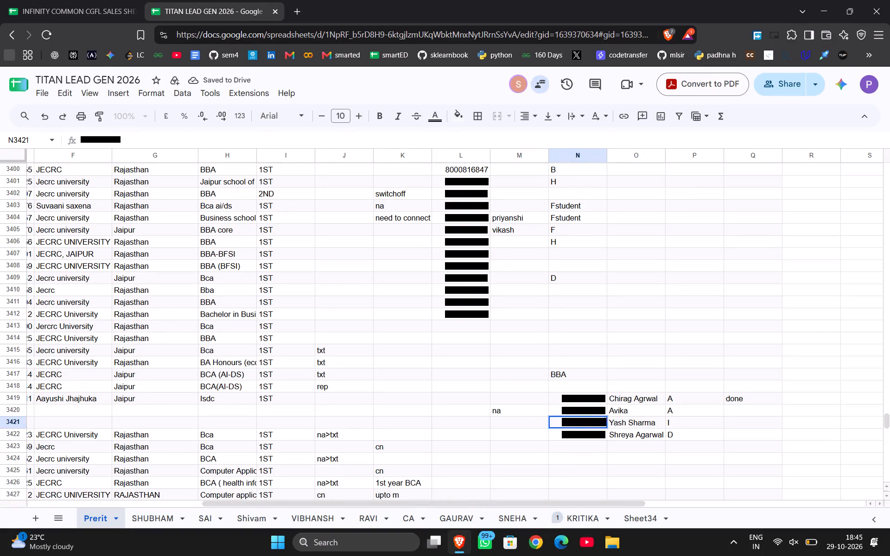
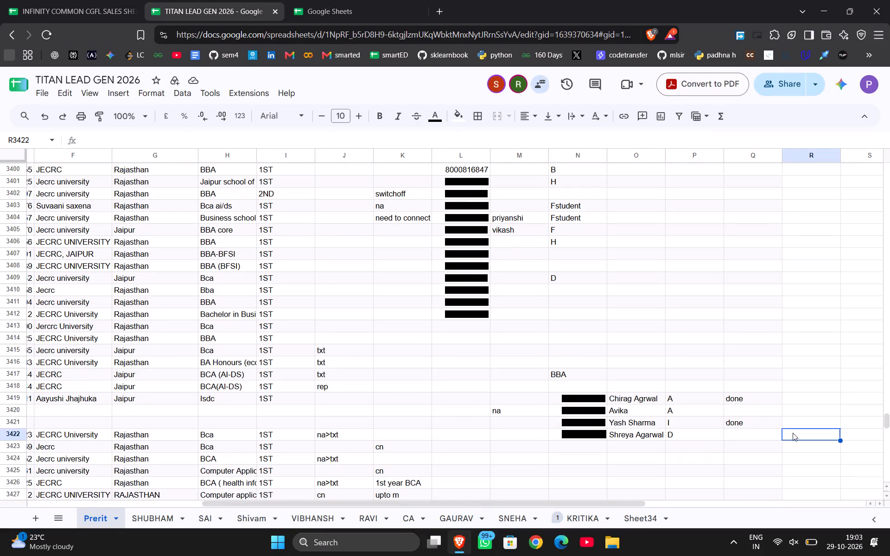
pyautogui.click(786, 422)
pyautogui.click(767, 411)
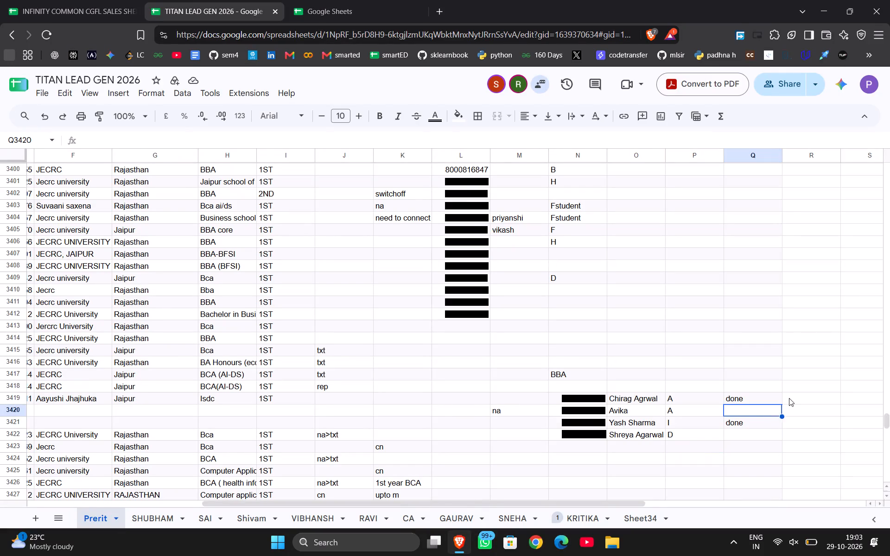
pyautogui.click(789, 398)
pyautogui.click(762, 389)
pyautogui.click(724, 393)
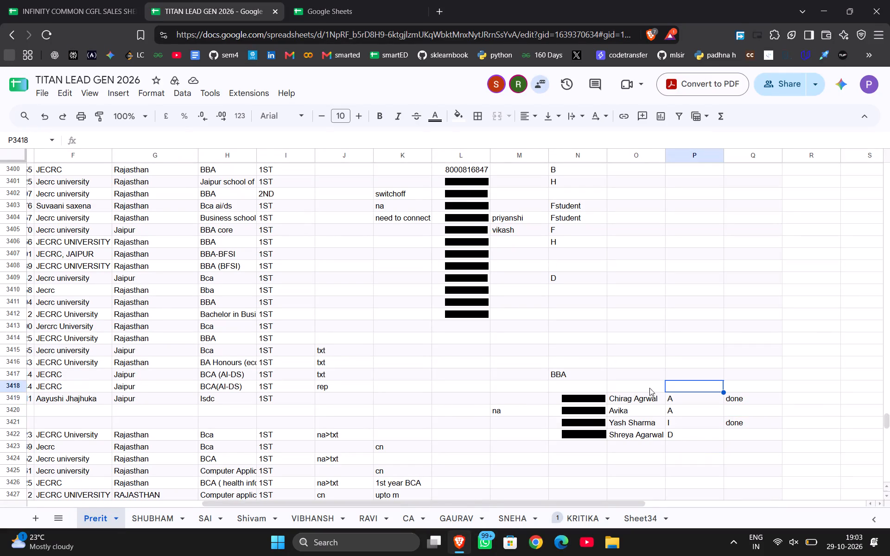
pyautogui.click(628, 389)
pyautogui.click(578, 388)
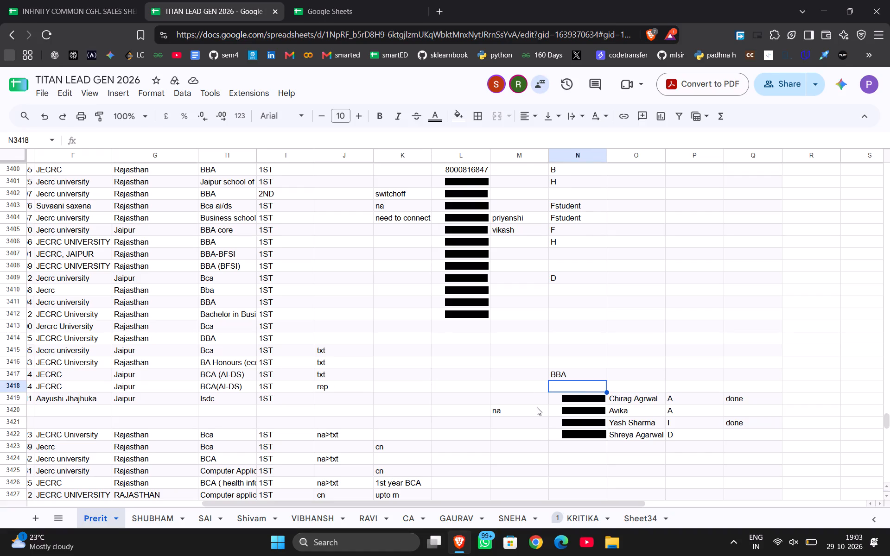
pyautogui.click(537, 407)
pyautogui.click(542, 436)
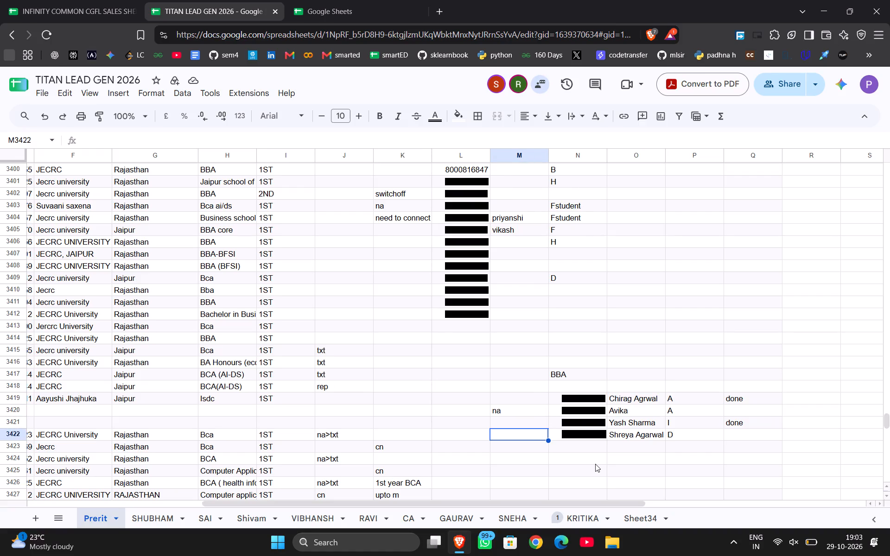
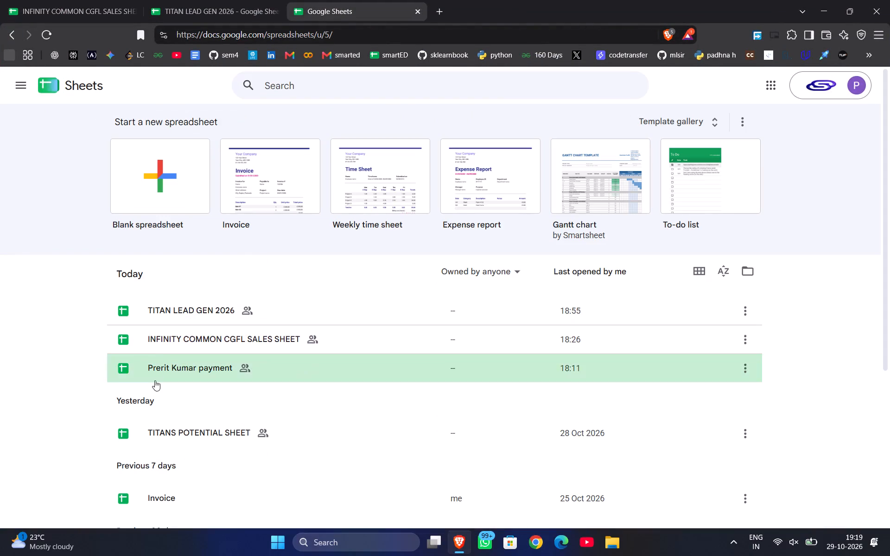
# Open the TITANS POTENTIAL SHEET spreadsheet and bring up the last lead entries in its Prerit sheet.
pyautogui.click(157, 436)
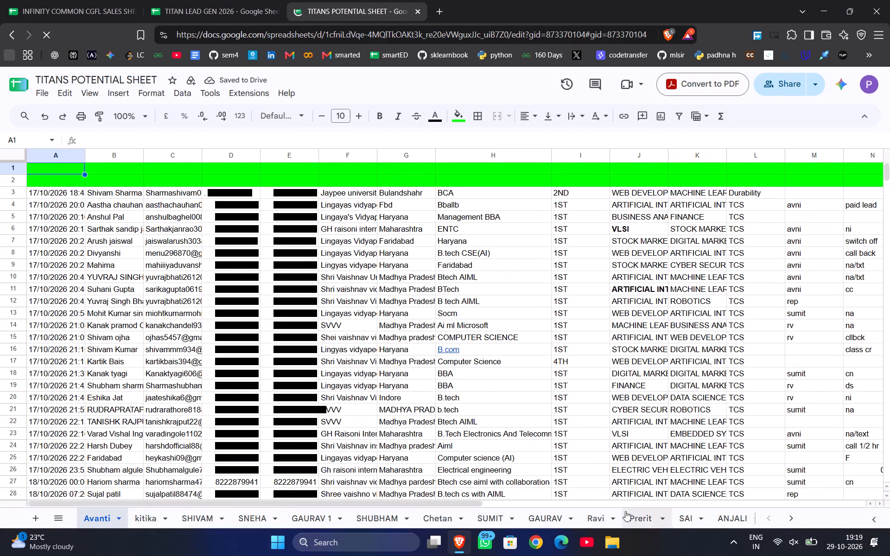
pyautogui.click(624, 511)
pyautogui.scroll(-5, 307, 375)
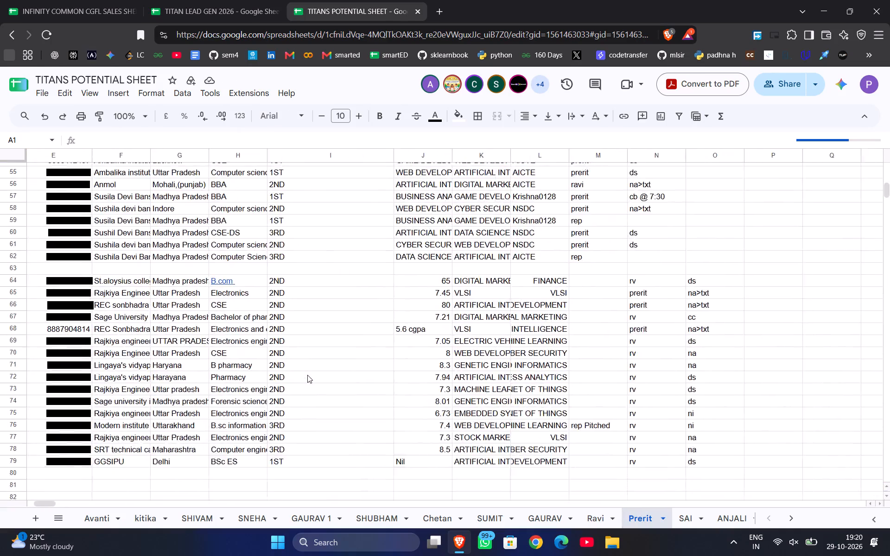
# Review the student leads and their call-status columns on the Prerit sheet of TITANS POTENTIAL SHEET.
pyautogui.scroll(-1, 307, 375)
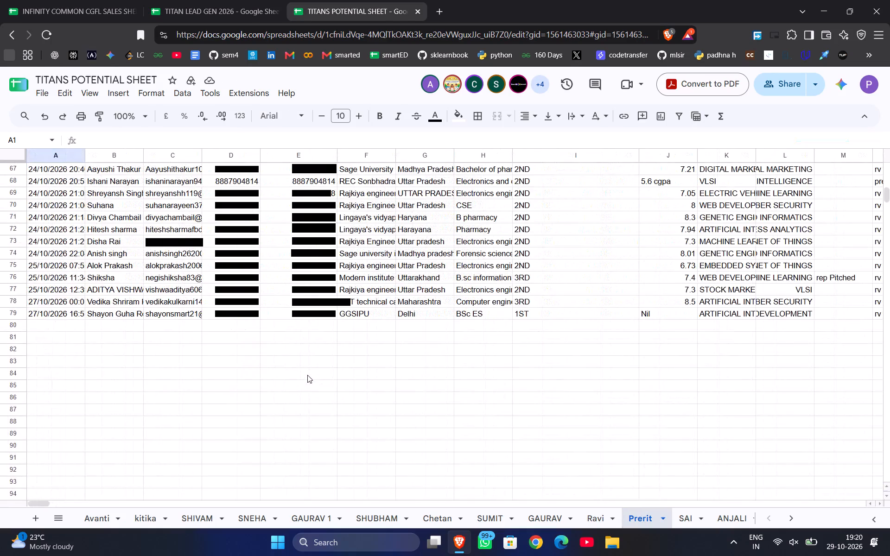
pyautogui.scroll(2, 307, 375)
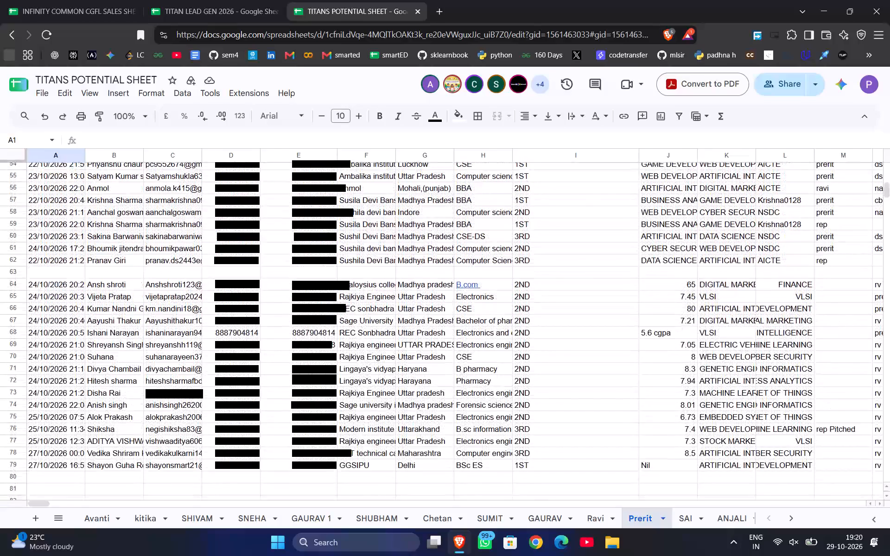
pyautogui.hscroll(-3, 307, 375)
pyautogui.hscroll(2, 307, 375)
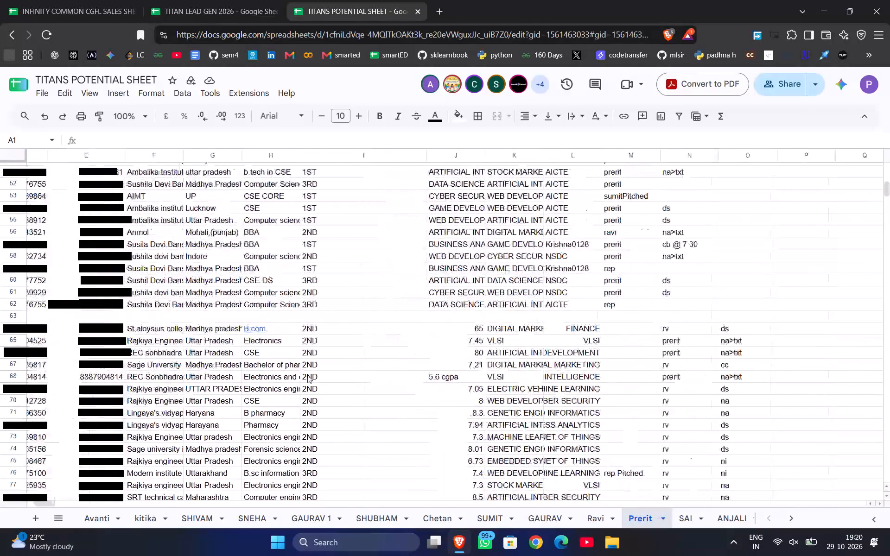
pyautogui.hscroll(7, 307, 375)
pyautogui.scroll(3, 307, 375)
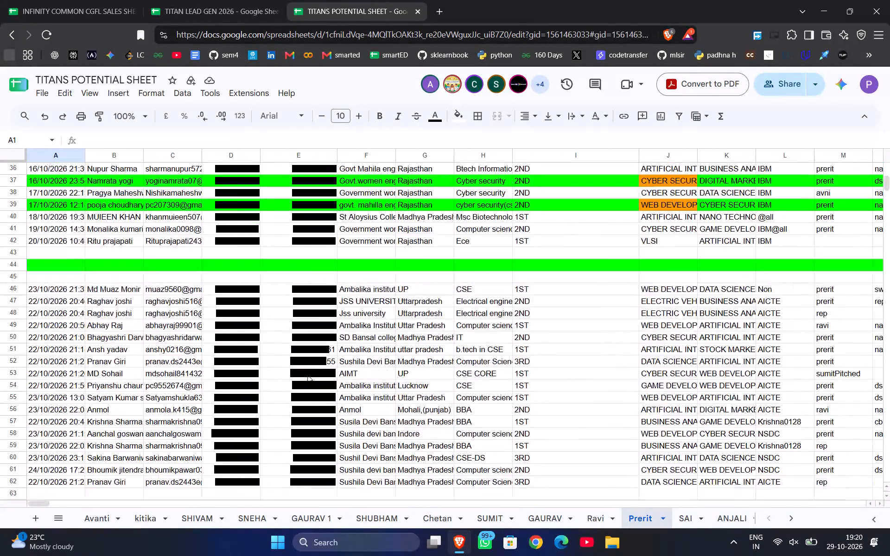
pyautogui.scroll(2, 307, 375)
pyautogui.hscroll(-3, 307, 375)
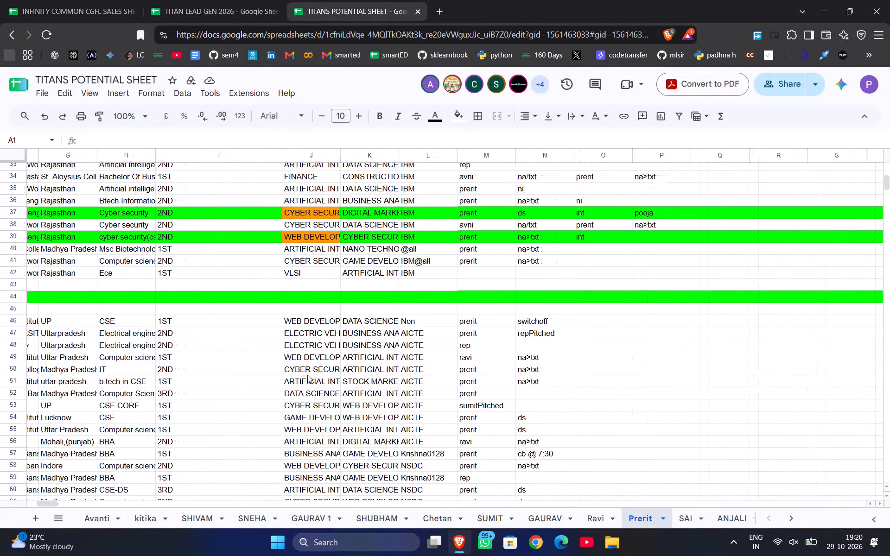
pyautogui.hscroll(3, 307, 375)
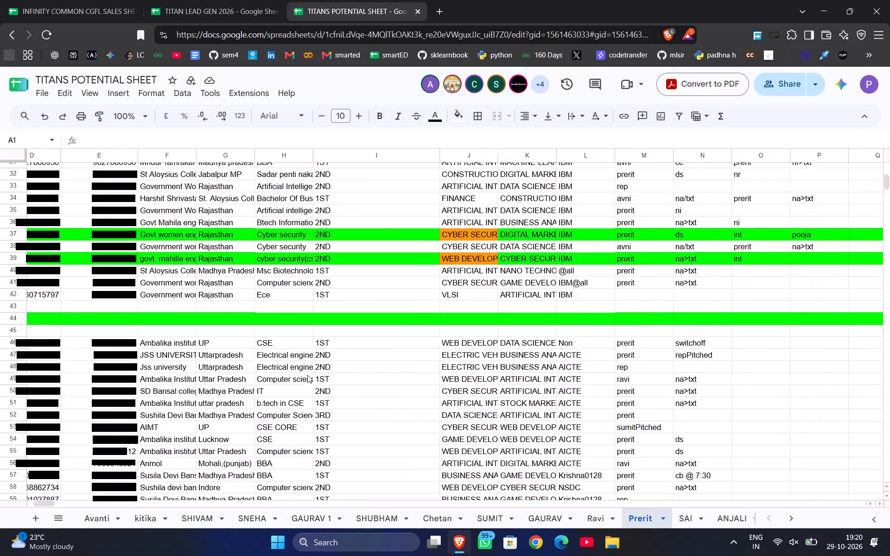
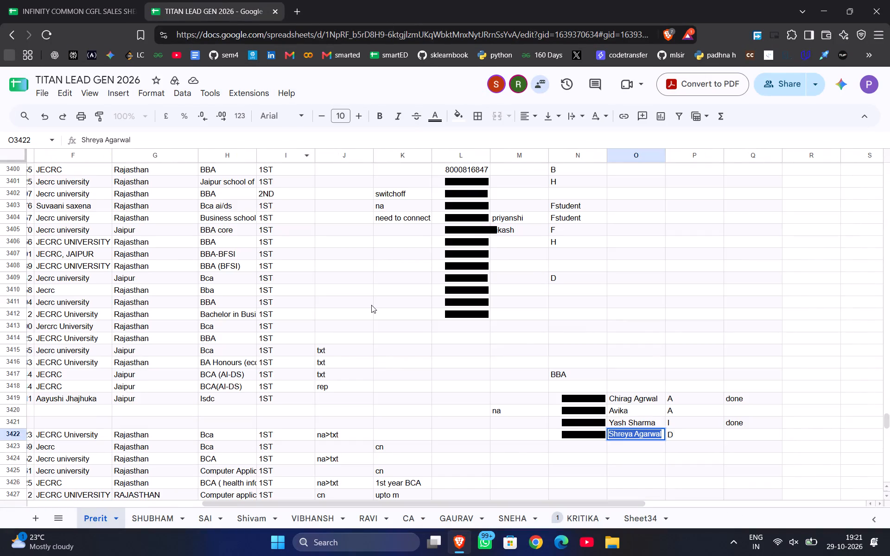
# Record the status "ni" in column Q of row 3422 for the last contact of the four-contact block.
pyautogui.hscroll(-2, 371, 305)
pyautogui.click(395, 316)
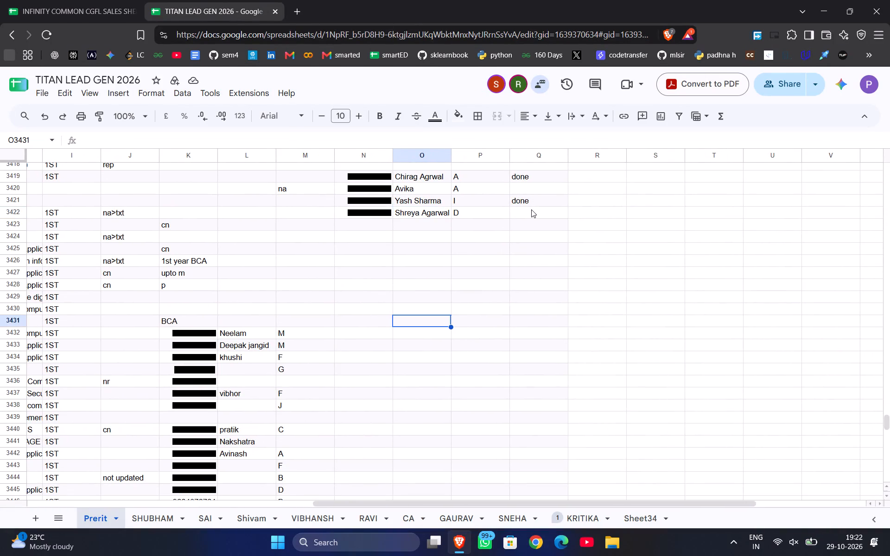
pyautogui.click(531, 209)
pyautogui.click(313, 207)
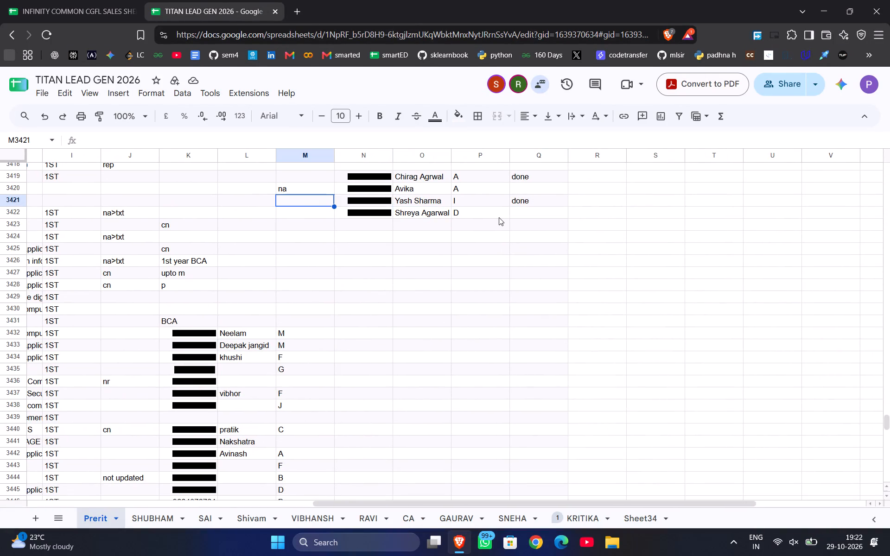
pyautogui.click(528, 218)
pyautogui.write('ni')
pyautogui.press('Return')
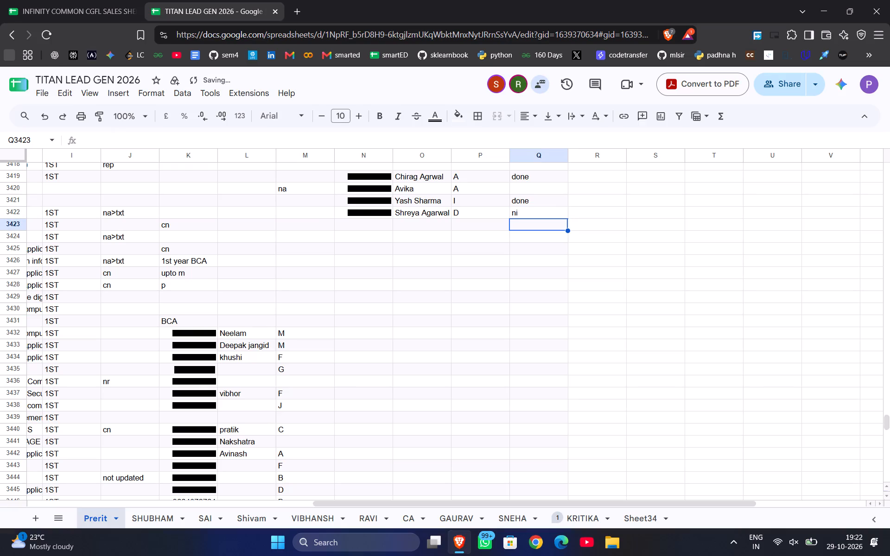
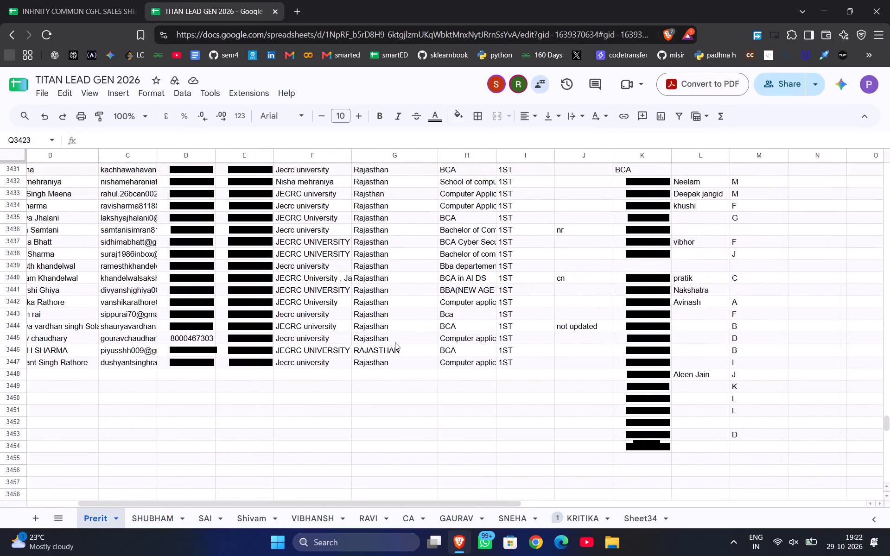
# Examine the course entries of the last JECRC leads in rows 3441 to 3447.
pyautogui.scroll(1, 395, 342)
pyautogui.click(464, 366)
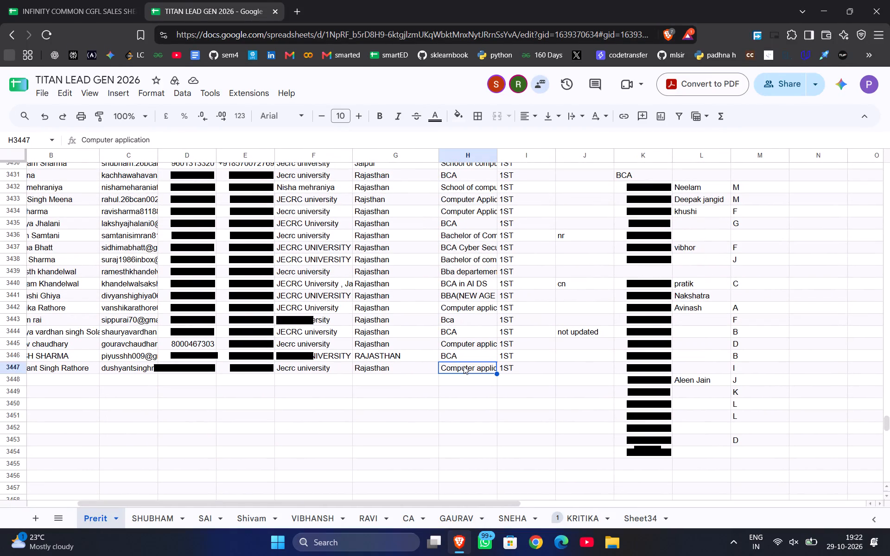
pyautogui.press('Up')
pyautogui.press('Up')
pyautogui.press('Up')
pyautogui.press('Up')
pyautogui.press('Up')
pyautogui.press('Up')
pyautogui.press('Down')
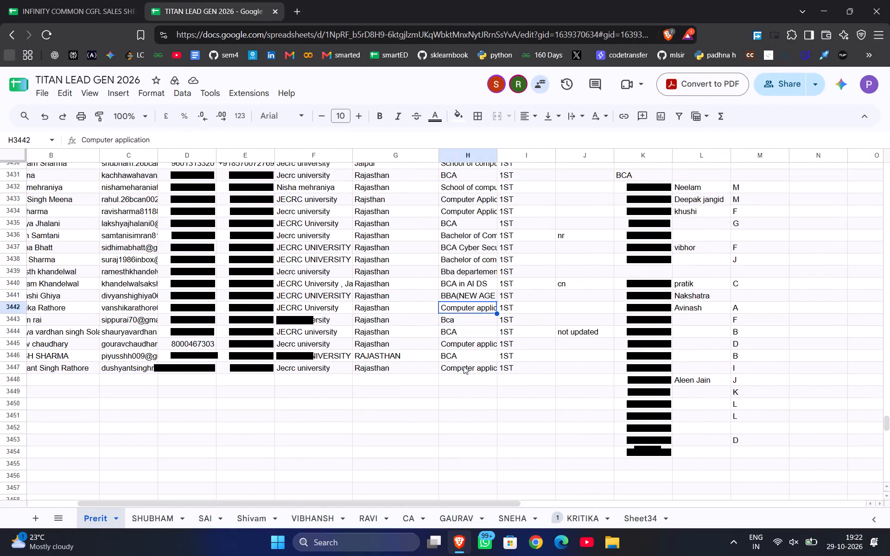
pyautogui.press('Down')
pyautogui.press('Down')
pyautogui.press('Down')
pyautogui.press('Down')
pyautogui.press('Down')
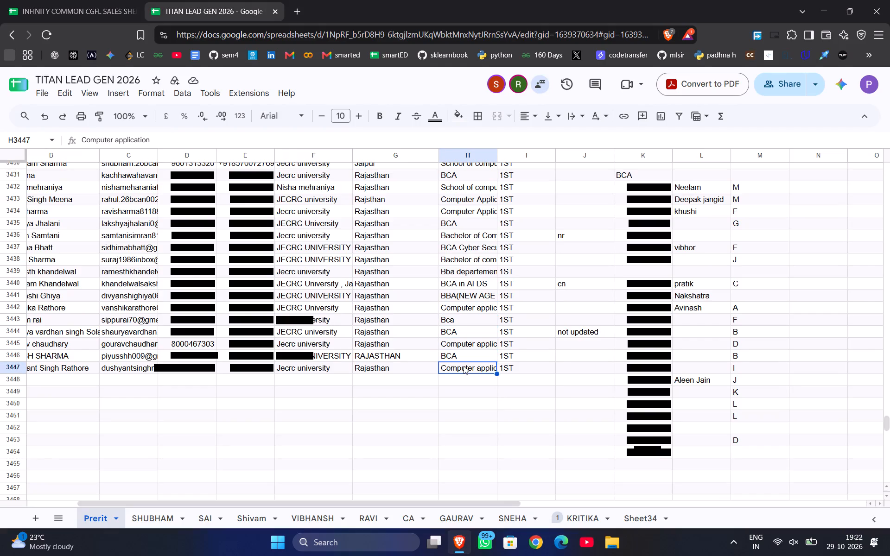
# Search the sheet for the column D phone number of the lead in row 3447 and copy that number.
pyautogui.press('Left')
pyautogui.press('Left')
pyautogui.press('Left')
pyautogui.press('Left')
pyautogui.press('Left')
pyautogui.press('Left')
pyautogui.press('Left')
pyautogui.press('Left')
pyautogui.press('Left')
pyautogui.press('Left')
pyautogui.press('Left')
pyautogui.press('Left')
pyautogui.press('Left')
pyautogui.press('Left')
pyautogui.press('Left')
pyautogui.press('Right')
pyautogui.press('Right')
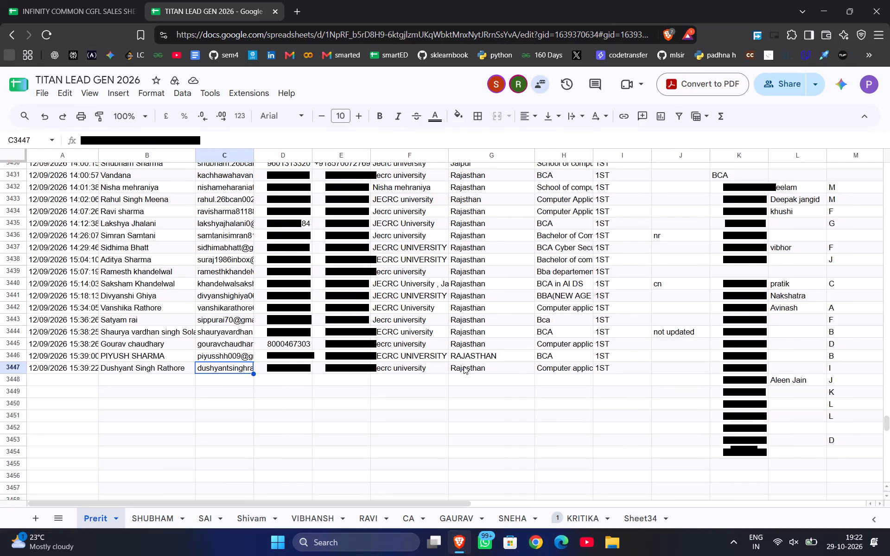
pyautogui.click(279, 365)
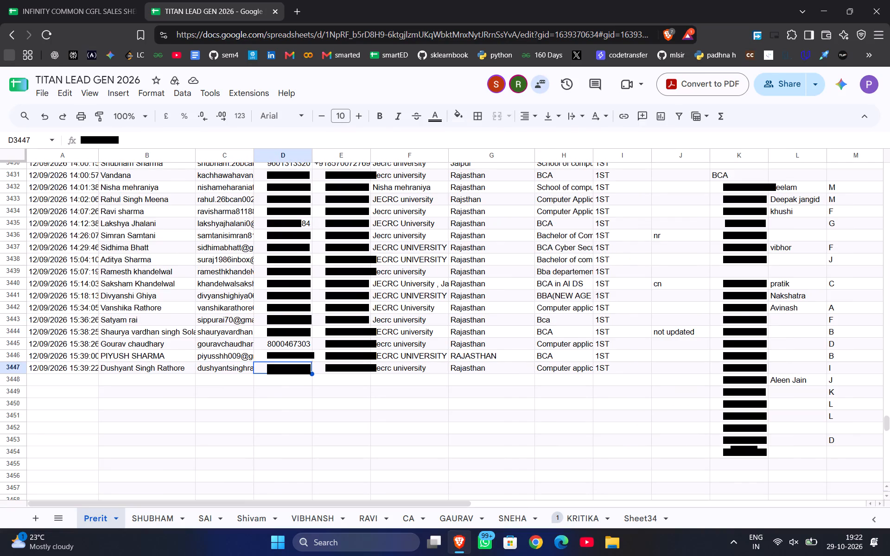
pyautogui.hotkey('ctrl', 'c')
pyautogui.hotkey('ctrl', 'f')
pyautogui.hotkey('ctrl', 'v')
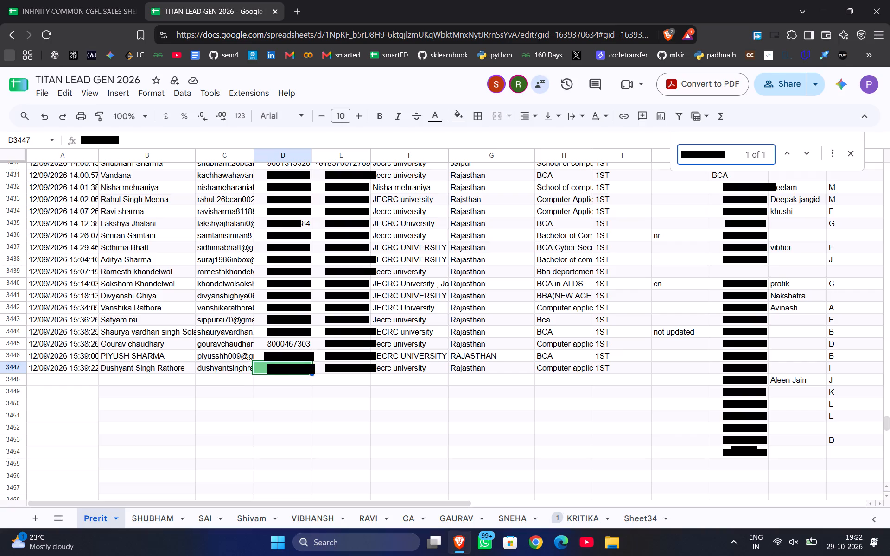
pyautogui.tripleClick(279, 365)
pyautogui.hotkey('ctrl', 'c')
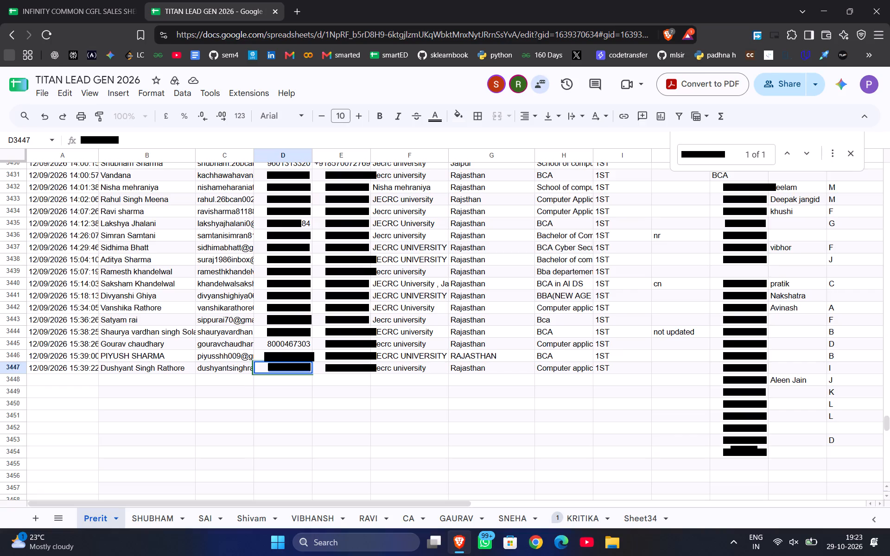
# Record the status "alreadycn" in column J of row 3447.
pyautogui.click(691, 364)
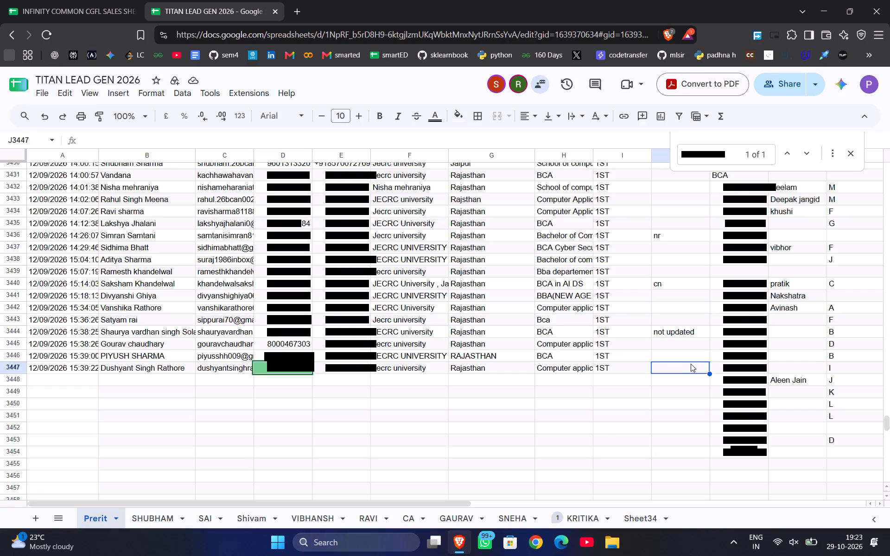
pyautogui.write('already')
pyautogui.press('space')
pyautogui.press('BackSpace')
pyautogui.write('cn')
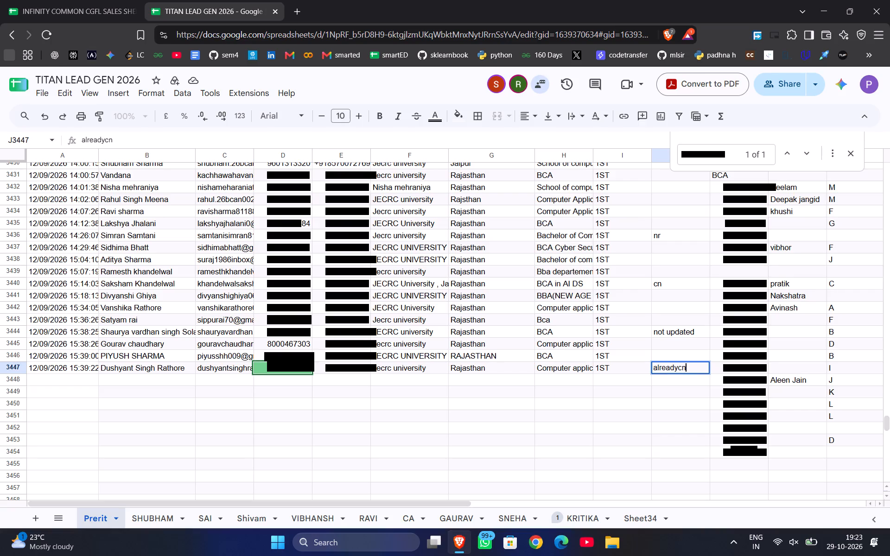
pyautogui.press('Up')
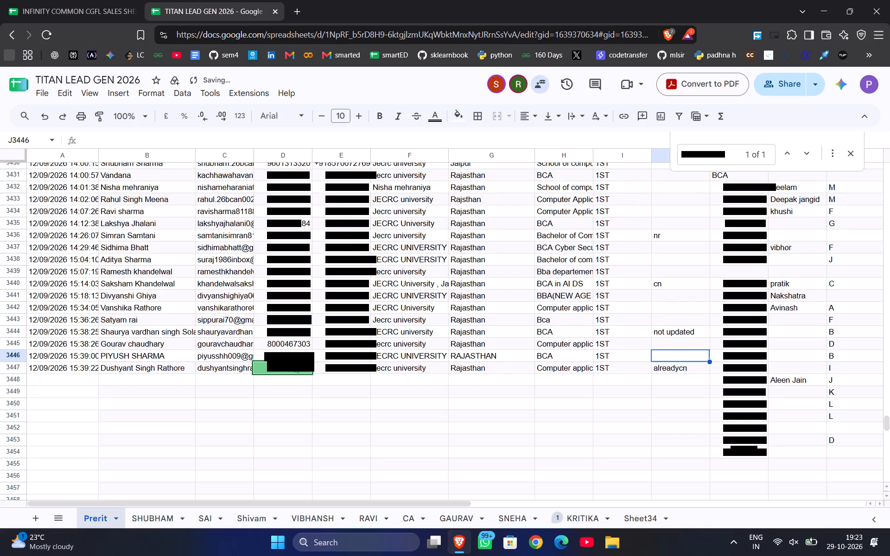
# Search the sheet for the column D phone number of the lead in row 3446 and copy that number.
pyautogui.click(294, 359)
pyautogui.hotkey('ctrl', 'c')
pyautogui.hotkey('ctrl', 'f')
pyautogui.hotkey('ctrl', 'v')
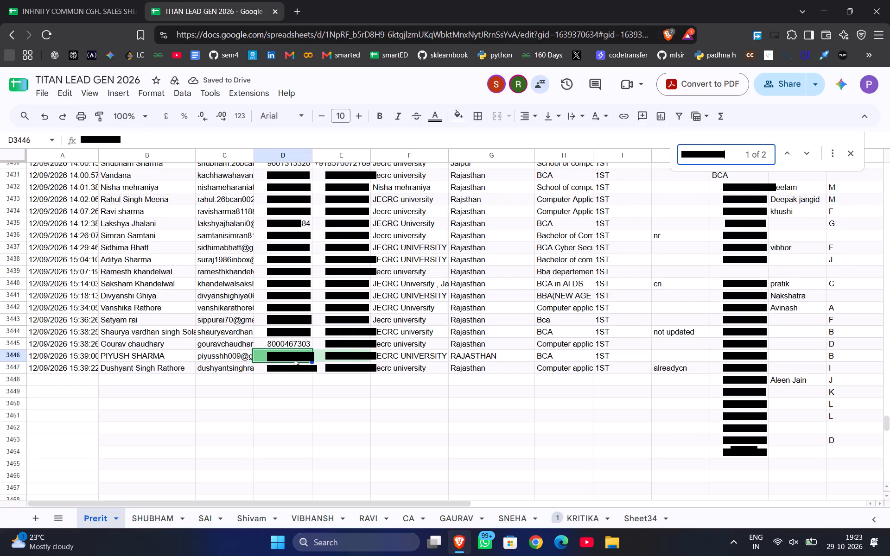
pyautogui.tripleClick(294, 359)
pyautogui.hotkey('ctrl', 'c')
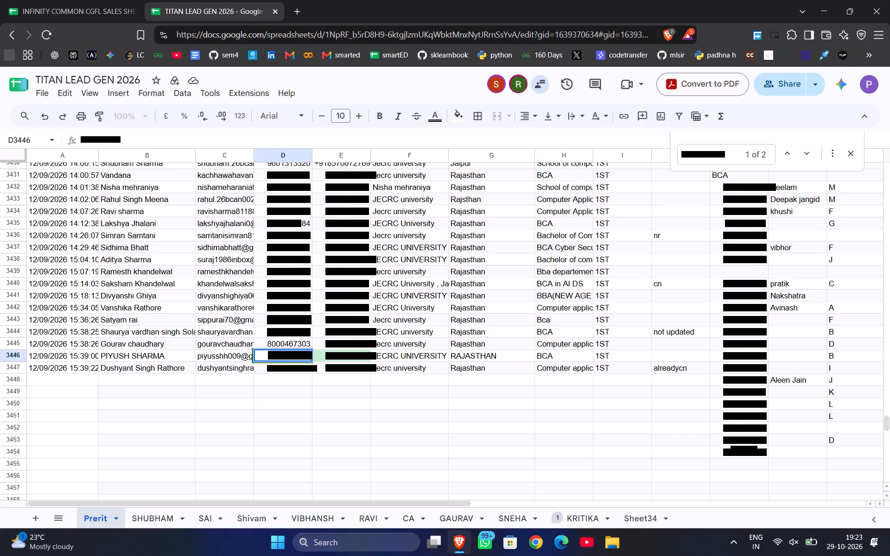
# Record the status "alreadycn" in column J of row 3446.
pyautogui.hotkey('ctrl', 'Right')
pyautogui.press('Return')
pyautogui.press('Up')
pyautogui.hotkey('ctrl', 'Right')
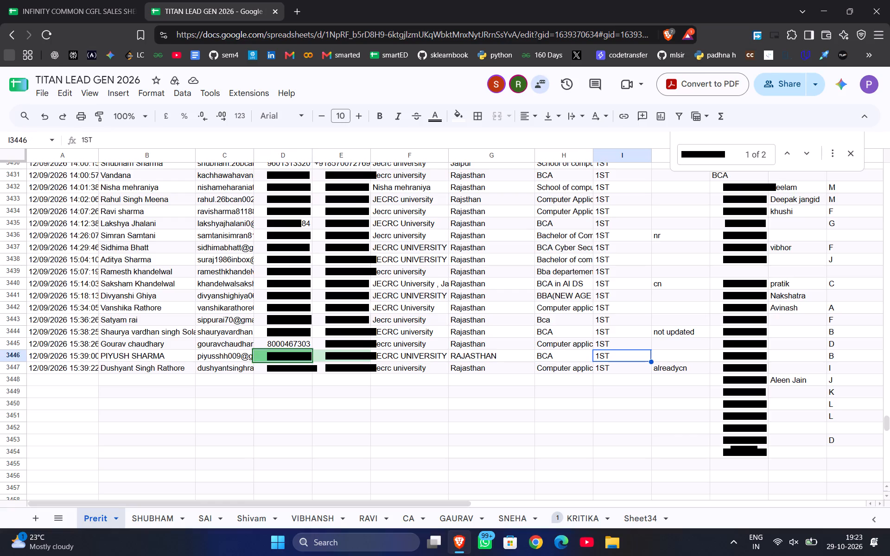
pyautogui.press('Right')
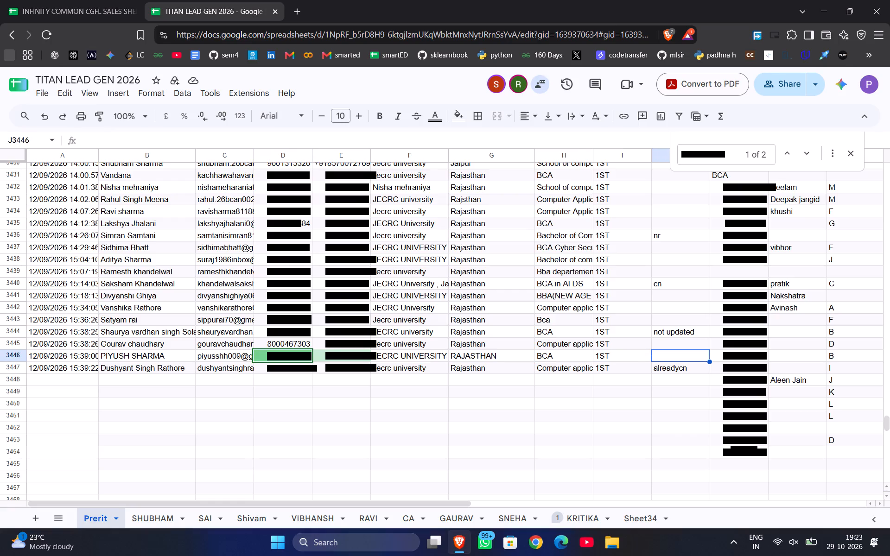
pyautogui.write('al')
pyautogui.press('Up')
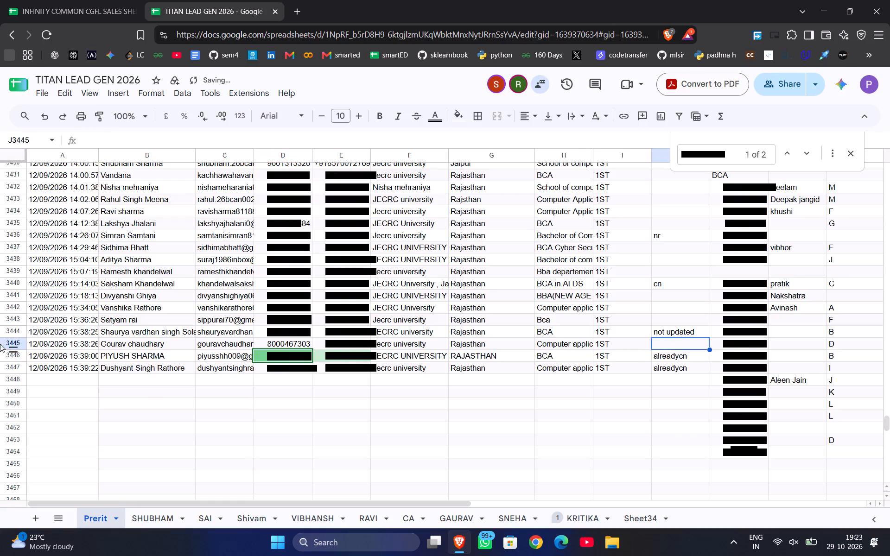
# Search the sheet for the column D phone number of the lead in row 3445 and copy that number.
pyautogui.click(284, 343)
pyautogui.hotkey('ctrl', 'c')
pyautogui.hotkey('ctrl', 'f')
pyautogui.hotkey('ctrl', 'v')
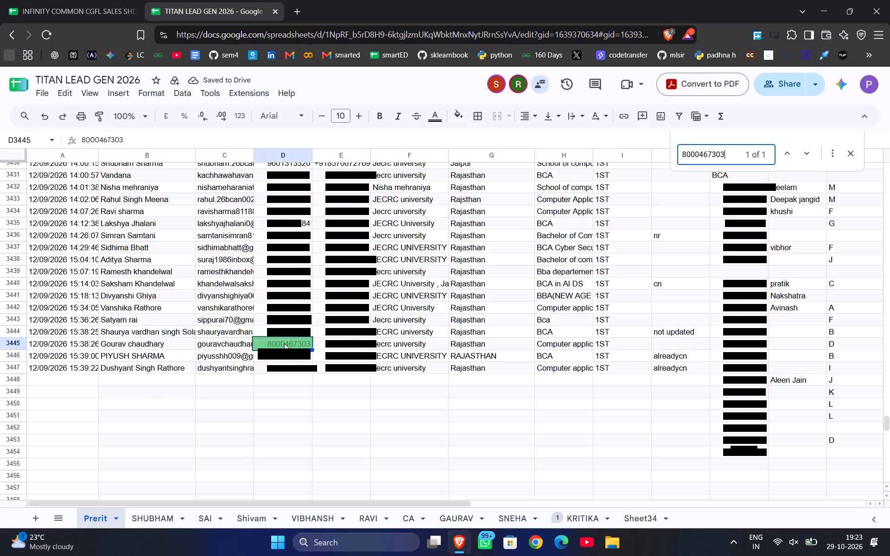
pyautogui.tripleClick(284, 343)
pyautogui.hotkey('ctrl', 'c')
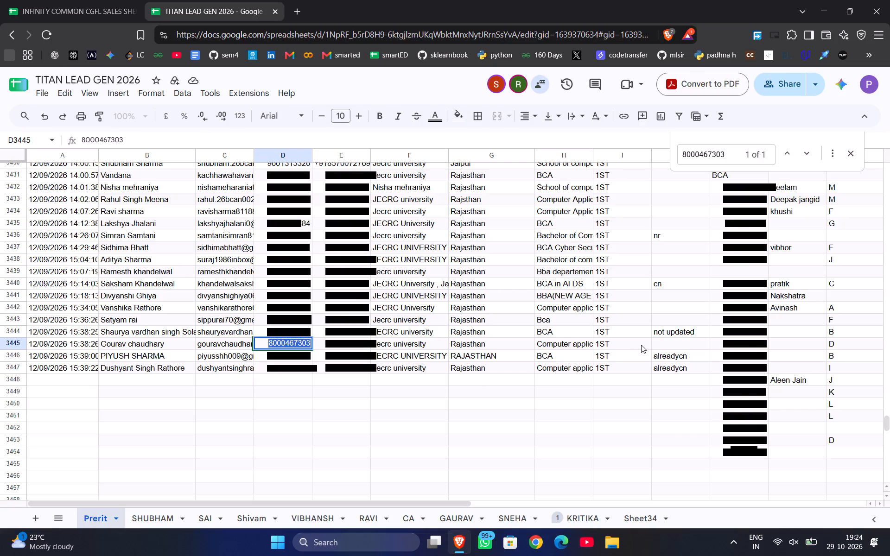
# Record the status "alreadycn" in column J of row 3445.
pyautogui.click(662, 346)
pyautogui.write('al')
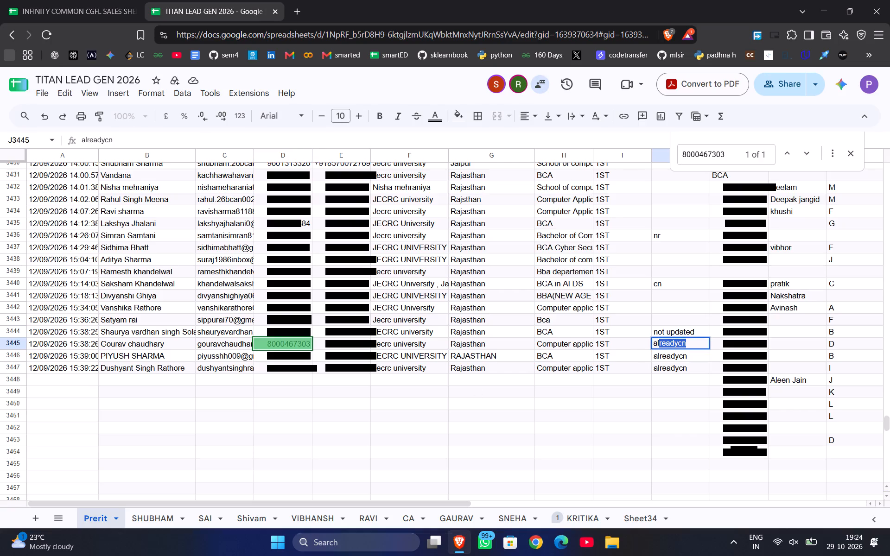
pyautogui.press('Up')
# Search the sheet for the column D phone number of the lead in row 3443 and copy that number.
pyautogui.press('Up')
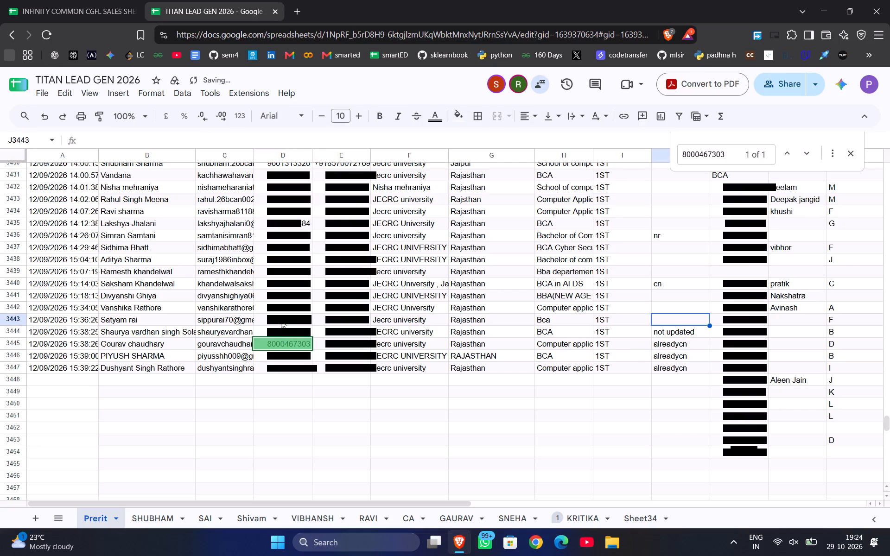
pyautogui.click(282, 319)
pyautogui.hotkey('ctrl', 'c')
pyautogui.hotkey('ctrl', 'f')
pyautogui.hotkey('ctrl', 'v')
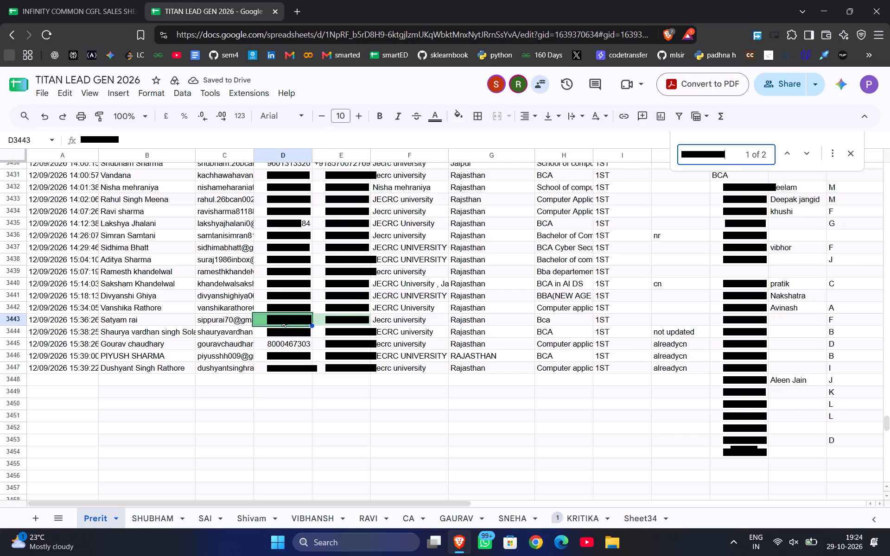
pyautogui.tripleClick(282, 319)
pyautogui.click(282, 319)
pyautogui.hotkey('ctrl', 'c')
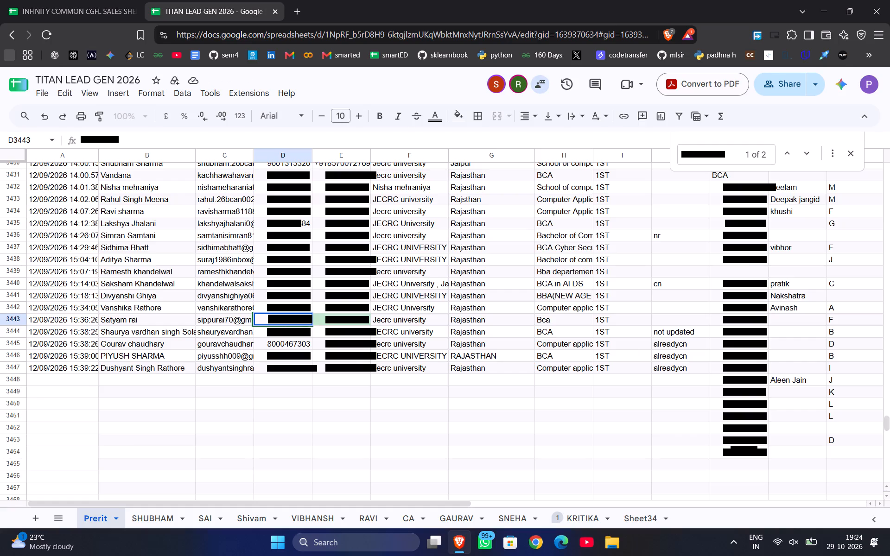
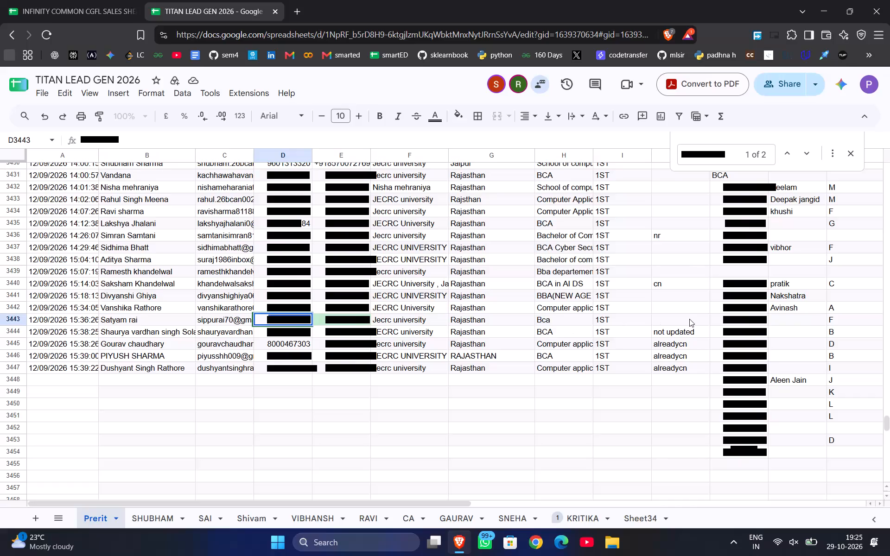
# Check the entries beside the leads in rows 3443 to 3445 and select the column K phone number in row 3445.
pyautogui.click(687, 320)
pyautogui.hscroll(-3, 687, 320)
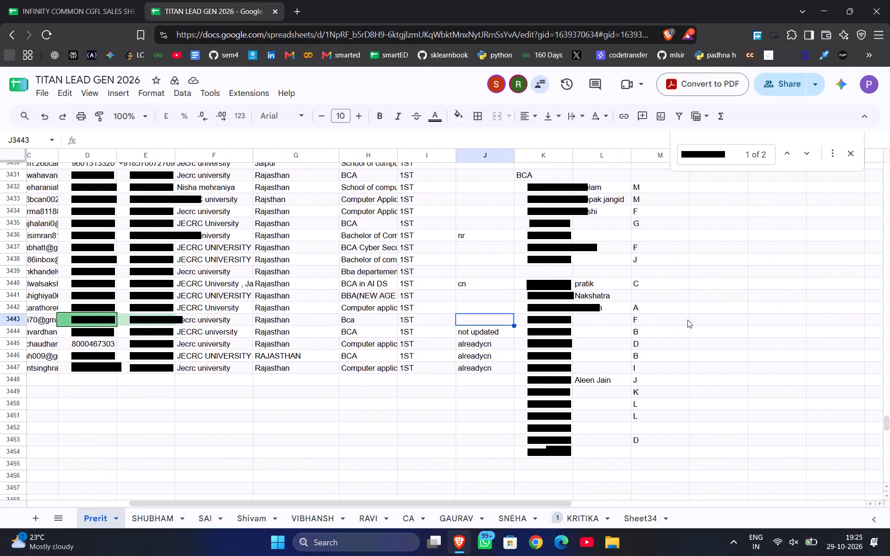
pyautogui.click(649, 347)
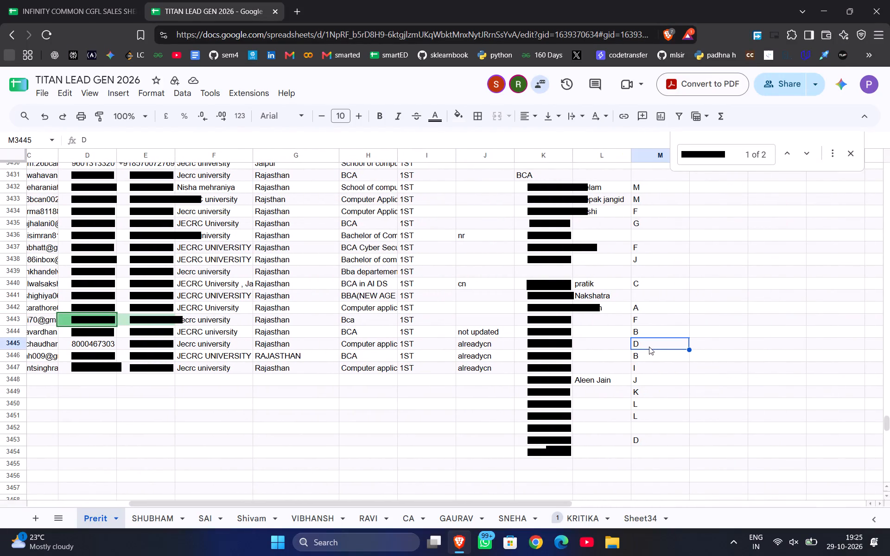
pyautogui.tripleClick(549, 347)
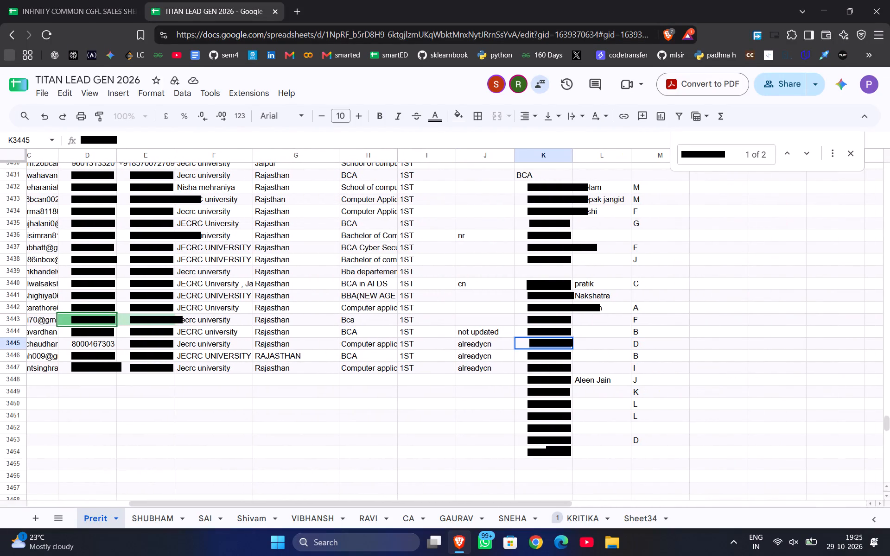
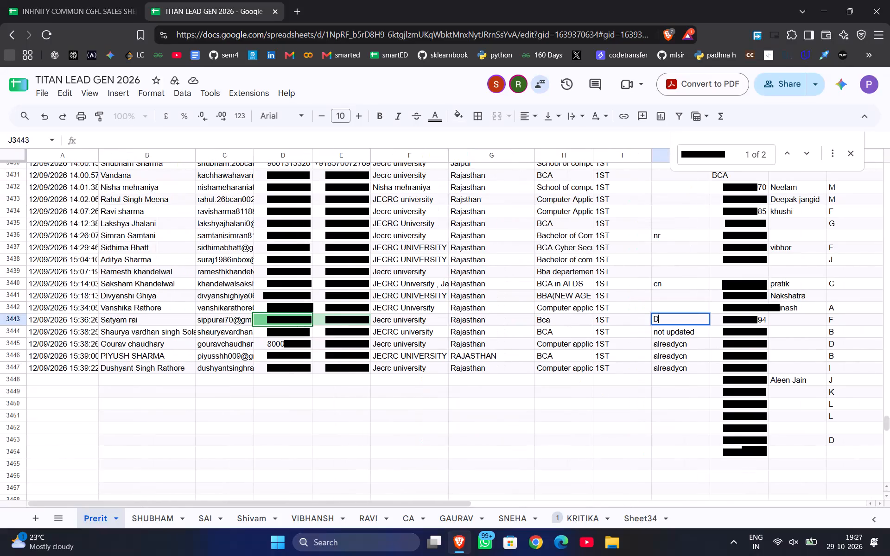
# Enter D as the status in column J for the lead in row 3443.
pyautogui.press('Up')
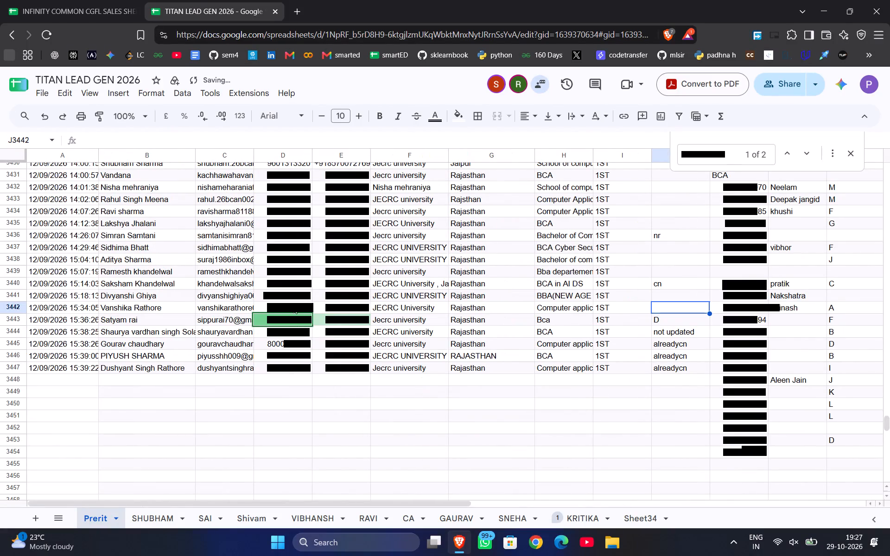
# Search the Prerit sheet for the column D phone number of the lead in row 3442.
pyautogui.click(293, 305)
pyautogui.hotkey('ctrl', 'c')
pyautogui.hotkey('ctrl', 'f')
pyautogui.hotkey('ctrl', 'v')
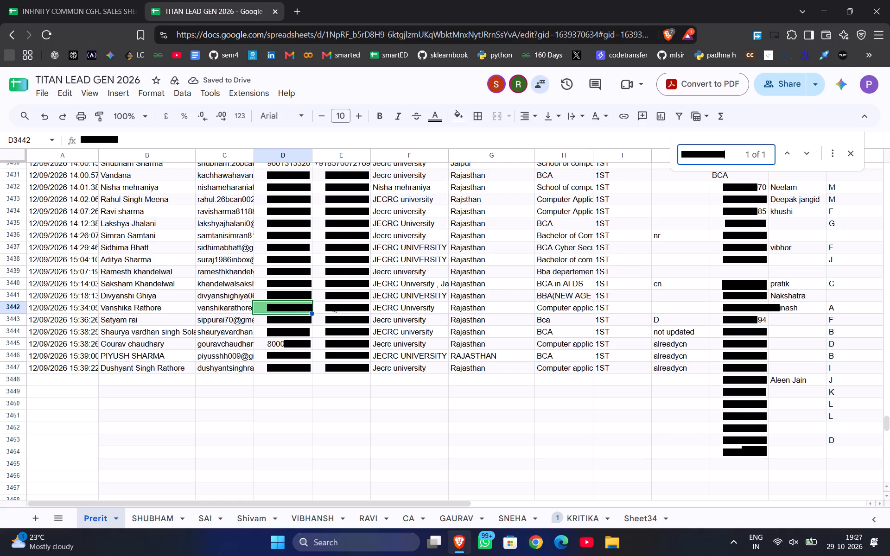
# Search the Prerit sheet for the column D phone number of the lead in row 3441.
pyautogui.click(280, 299)
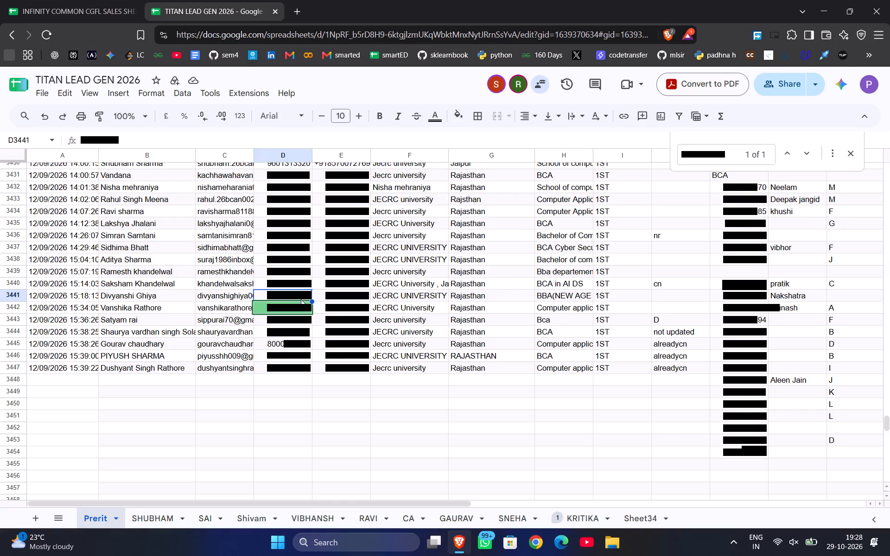
pyautogui.tripleClick(299, 294)
pyautogui.hotkey('ctrl', 'c')
pyautogui.hotkey('ctrl', 'f')
pyautogui.hotkey('ctrl', 'v')
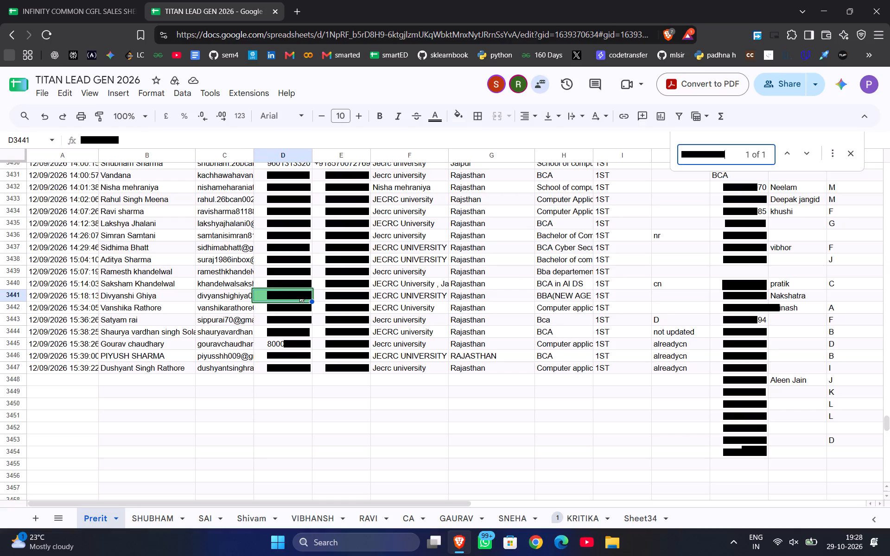
# Copy the column D phone number in row 3441 and view that lead's full course entry in column H.
pyautogui.tripleClick(299, 294)
pyautogui.keyDown('ctrl'); pyautogui.click(299, 294); pyautogui.keyUp('ctrl')
pyautogui.hotkey('ctrl', 'c')
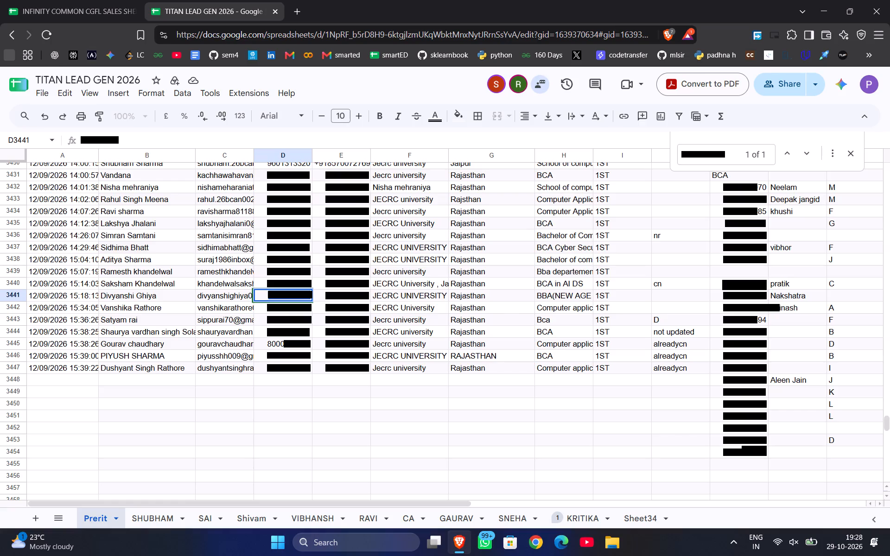
pyautogui.click(567, 291)
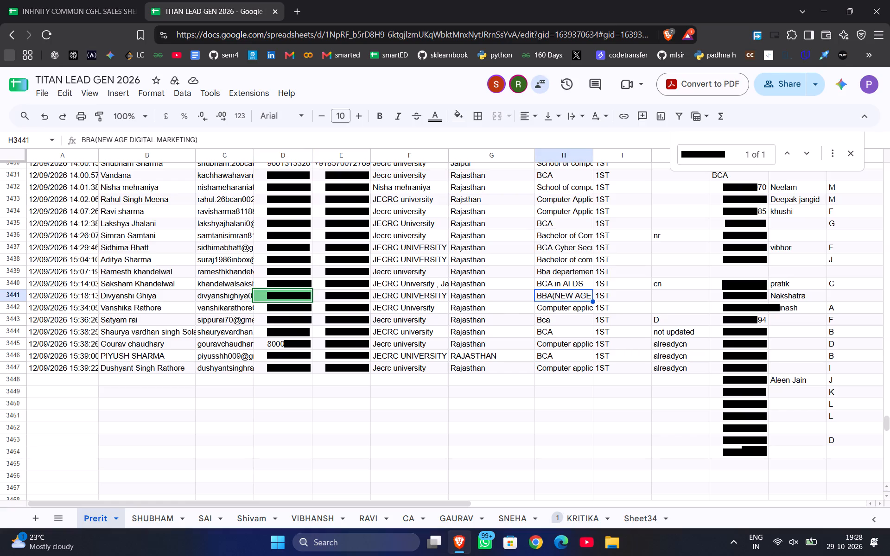
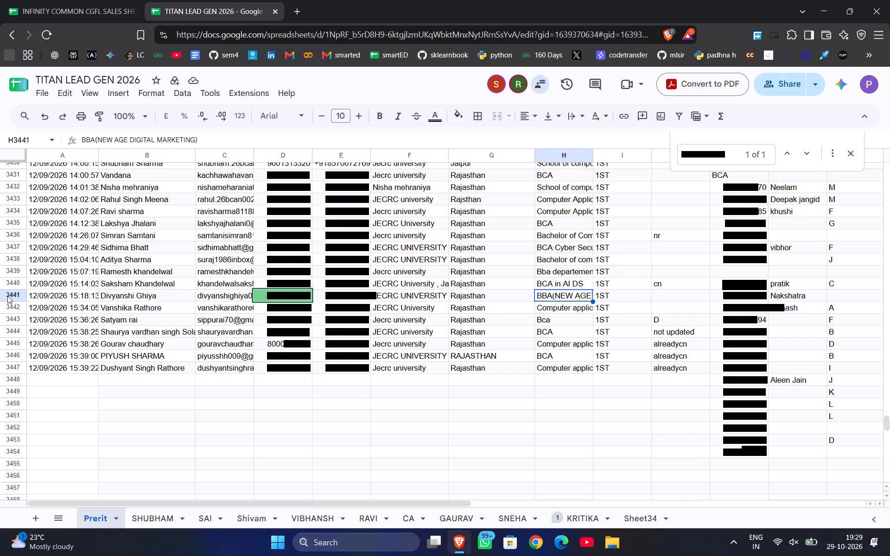
# Select the column J status cell for the lead in row 3441 and review the BBA contact list beside the leads.
pyautogui.click(660, 297)
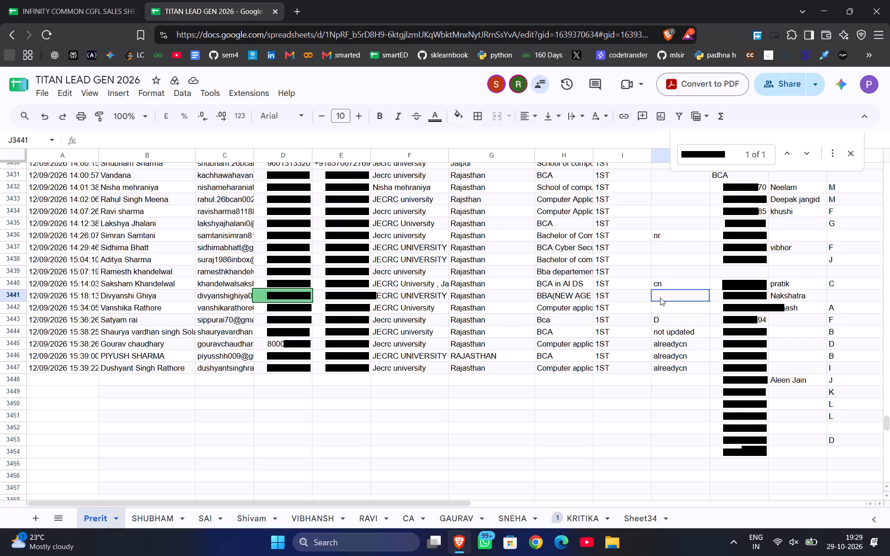
pyautogui.hscroll(-2, 660, 297)
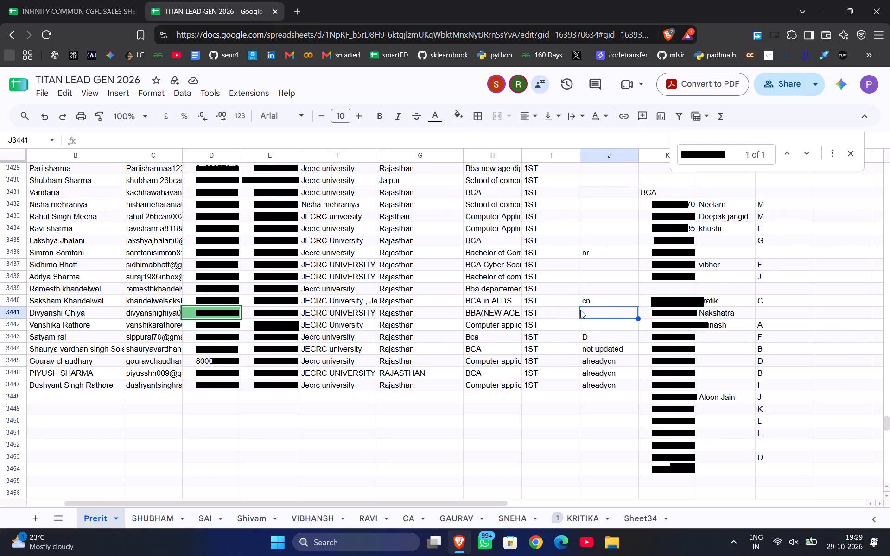
pyautogui.hscroll(-8, 580, 310)
pyautogui.scroll(1, 580, 310)
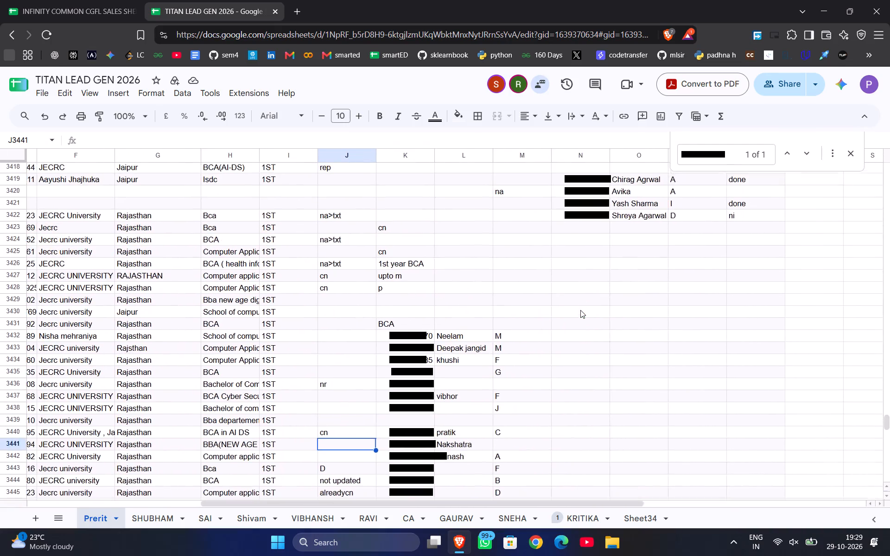
pyautogui.scroll(1, 580, 310)
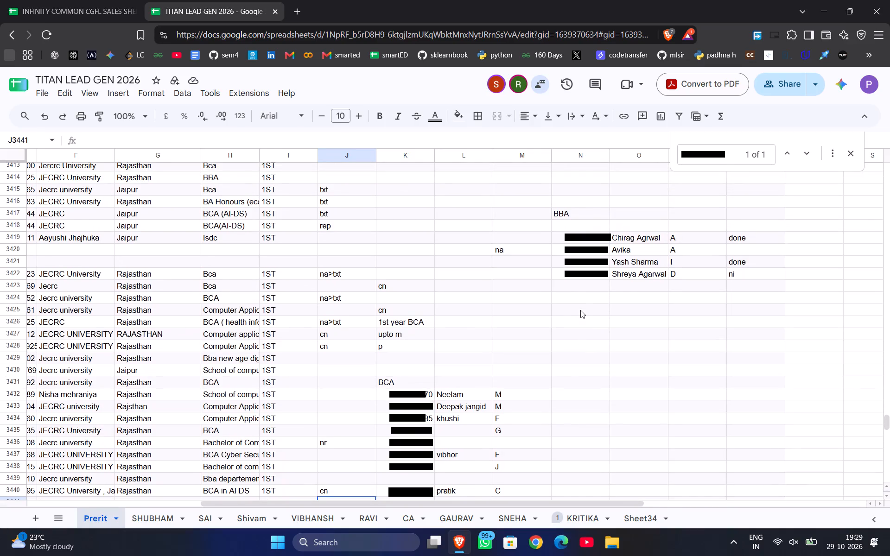
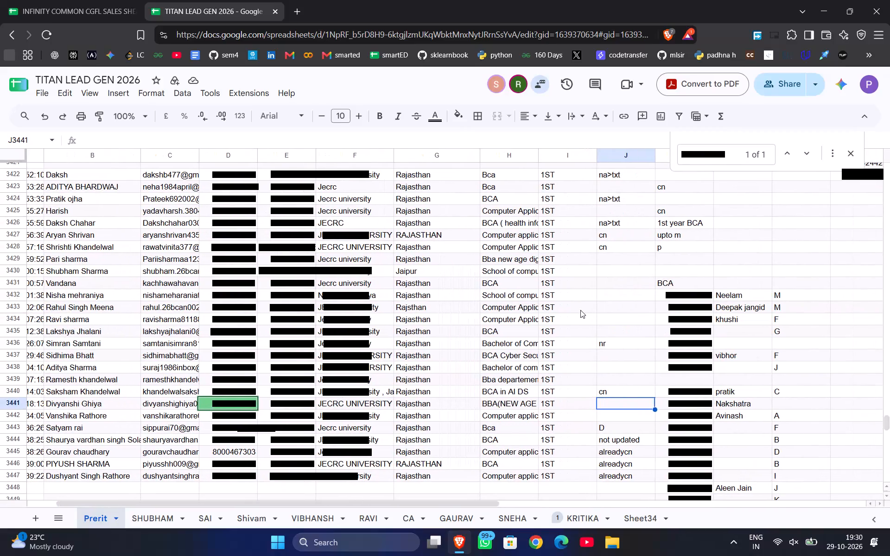
# Enter the status H in column J for the BBA lead in row 3441.
pyautogui.hscroll(2, 580, 310)
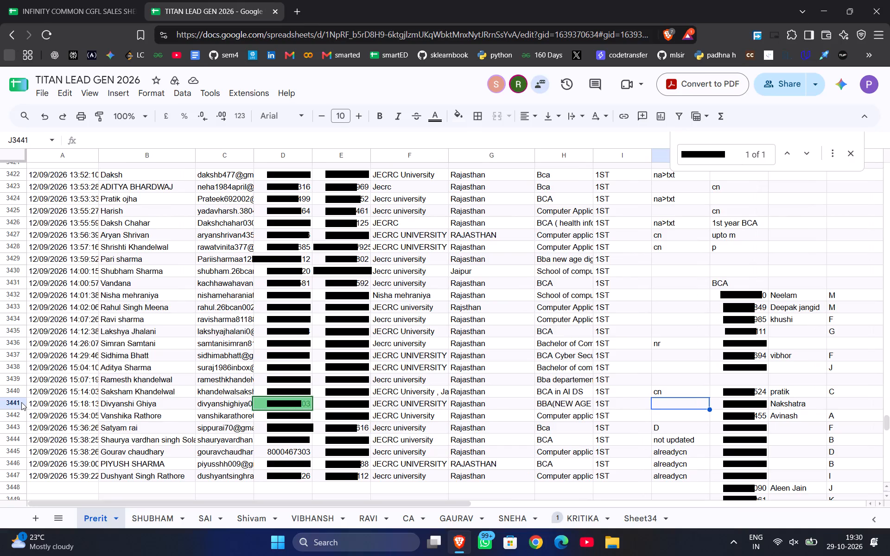
pyautogui.hscroll(-6, 21, 402)
pyautogui.scroll(2, 21, 402)
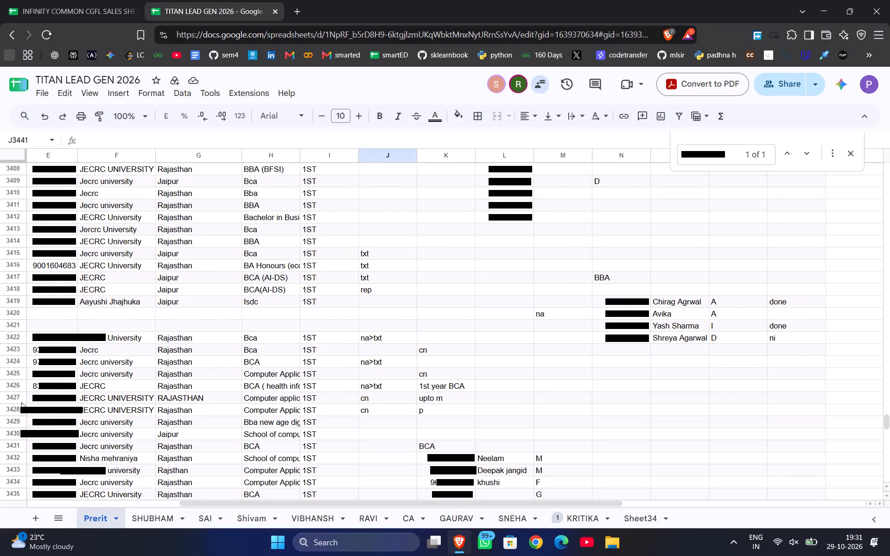
pyautogui.scroll(-3, 21, 402)
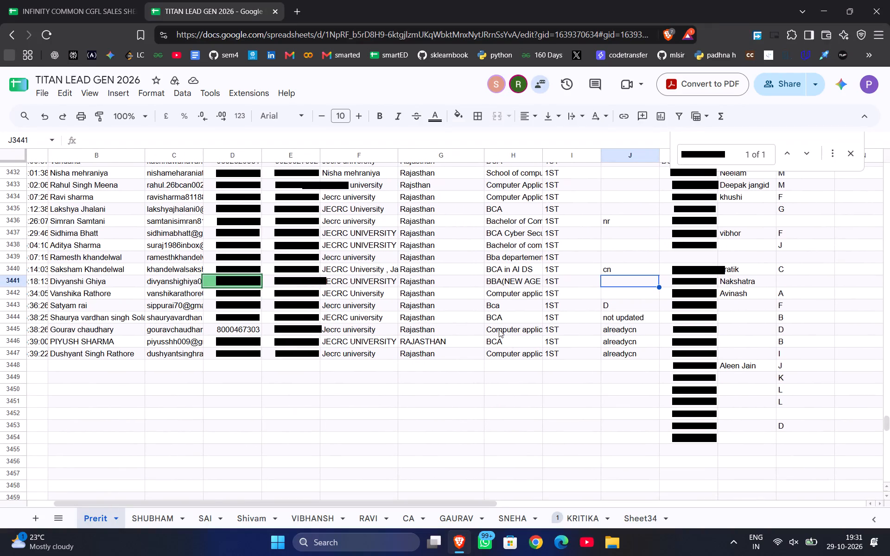
pyautogui.hotkey('shift', 'h')
pyautogui.press('Left')
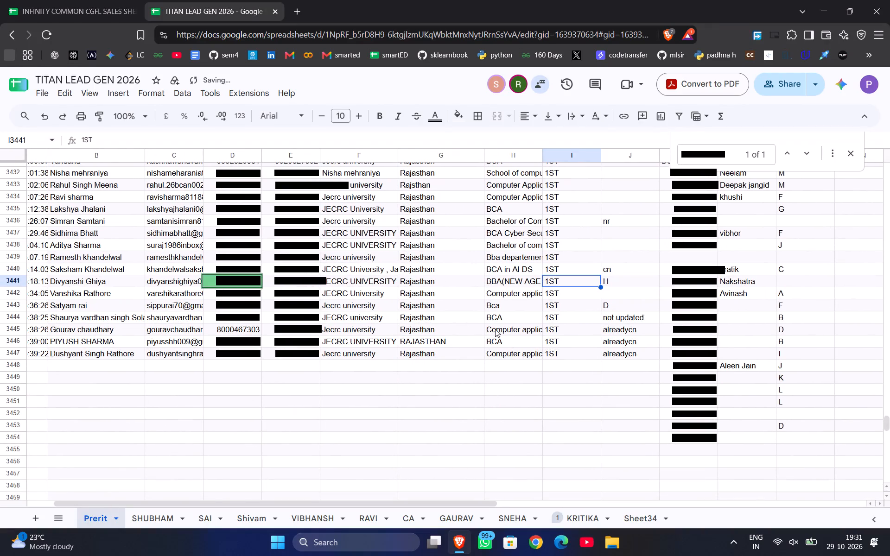
# Select the column D phone number of the BCA in AI DS lead in row 3440.
pyautogui.click(250, 275)
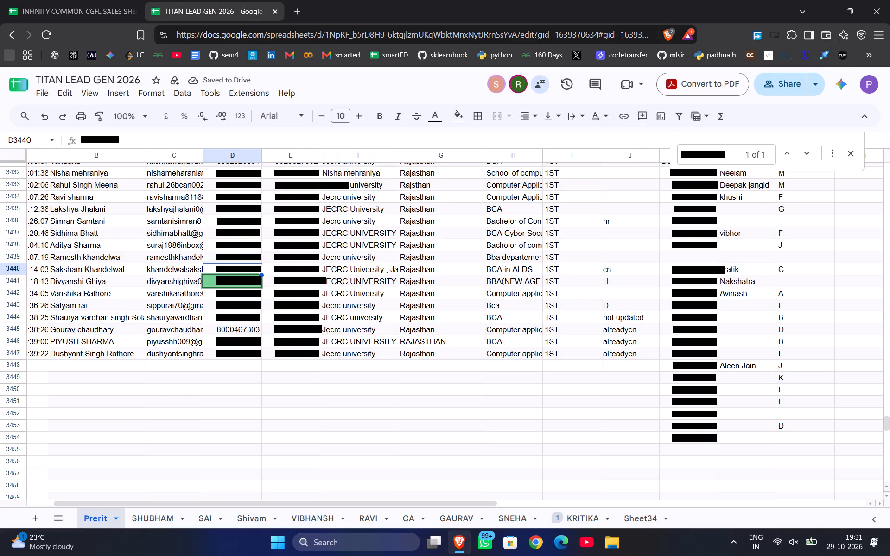
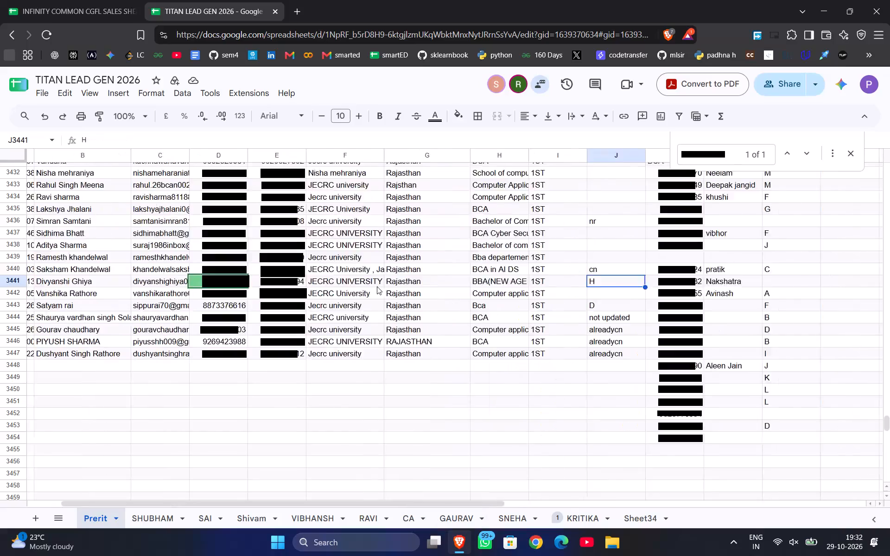
# Copy the column D phone number of the row 3441 BBA lead into cell N3424 of the follow-up list.
pyautogui.hscroll(-1, 345, 267)
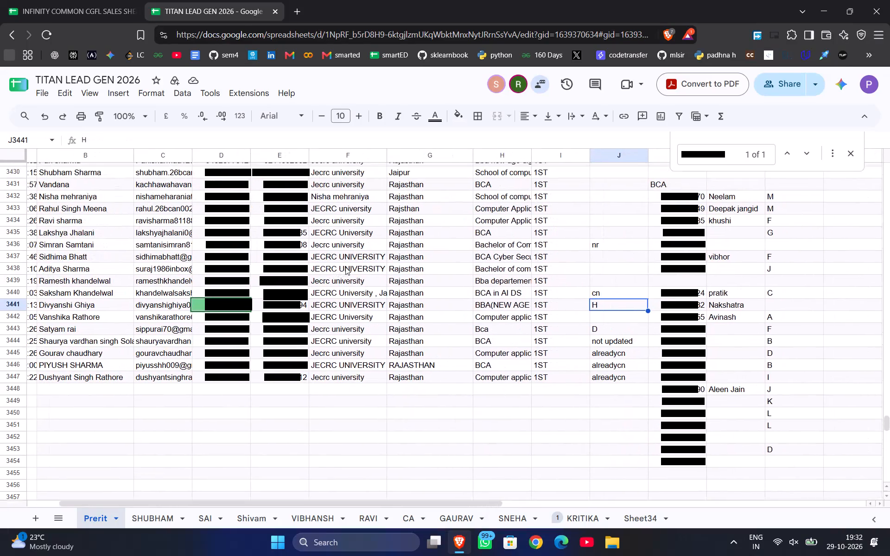
pyautogui.click(231, 307)
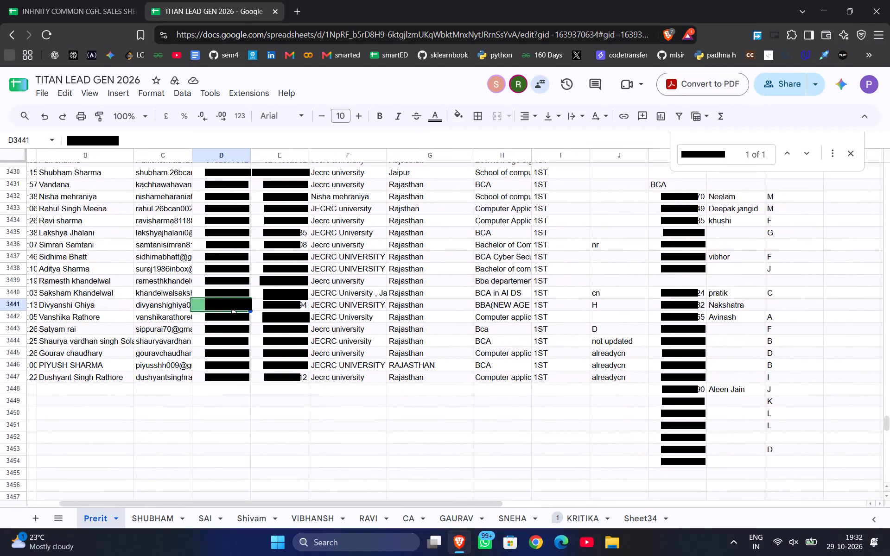
pyautogui.tripleClick(231, 307)
pyautogui.hotkey('ctrl', 'c')
pyautogui.hscroll(-3, 231, 307)
pyautogui.hscroll(-1, 433, 266)
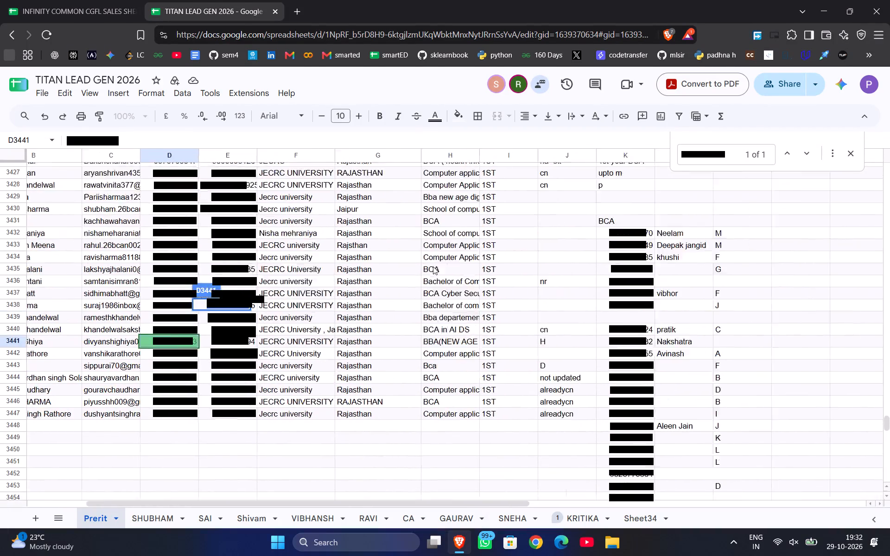
pyautogui.hscroll(-2, 433, 266)
pyautogui.hscroll(-1, 744, 246)
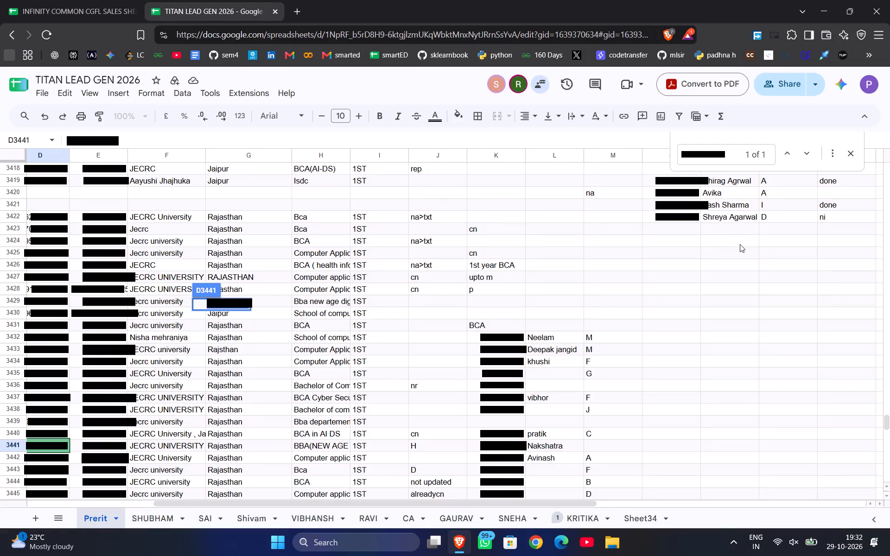
pyautogui.click(740, 244)
pyautogui.hotkey('ctrl', 'v')
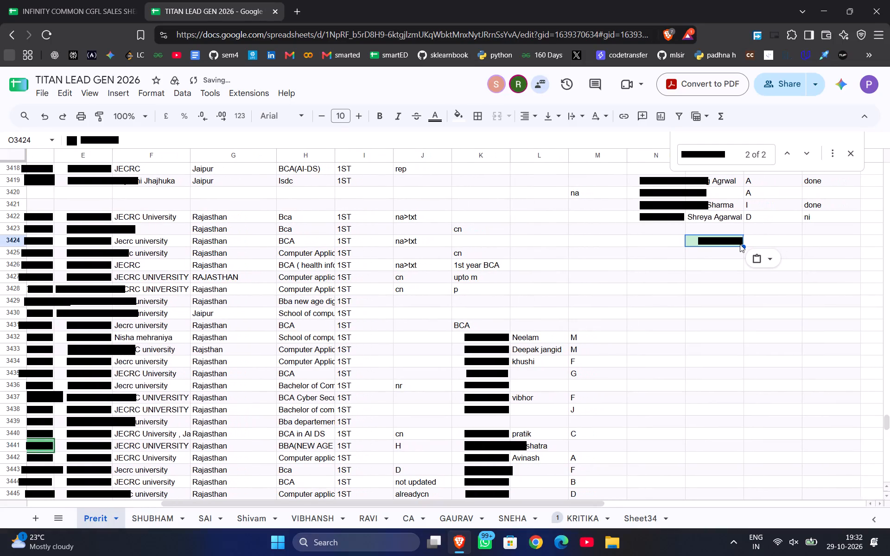
pyautogui.hotkey('ctrl', 'x')
pyautogui.press('Left')
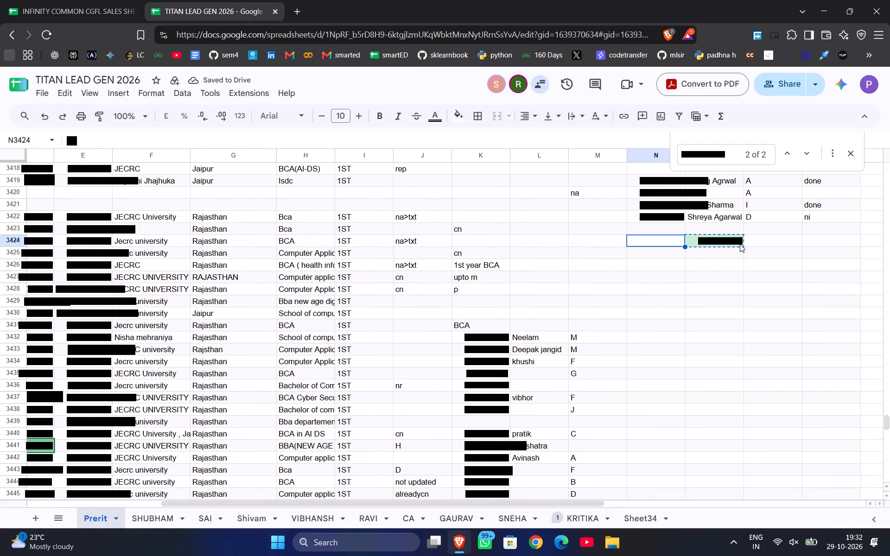
pyautogui.hotkey('ctrl', 'v')
pyautogui.press('Down')
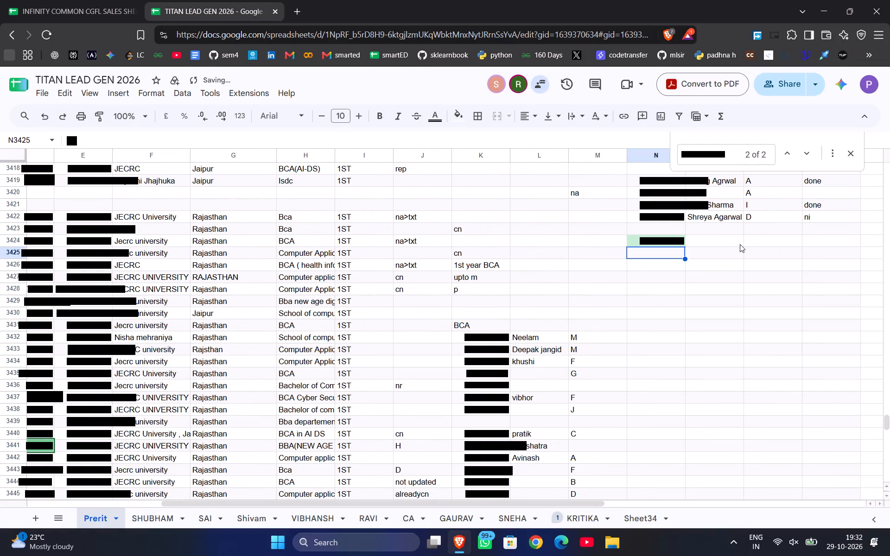
# Copy the row 3441 lead's name from column B into cell O3424, beside the copied phone number.
pyautogui.press('Right')
pyautogui.press('Up')
pyautogui.hscroll(4, 740, 244)
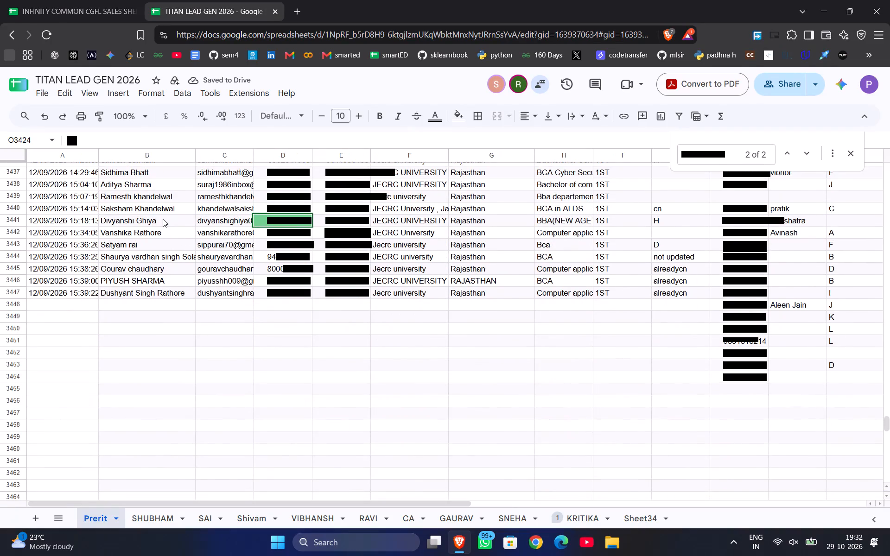
pyautogui.tripleClick(163, 219)
pyautogui.hotkey('ctrl', 'c')
pyautogui.hscroll(1, 163, 219)
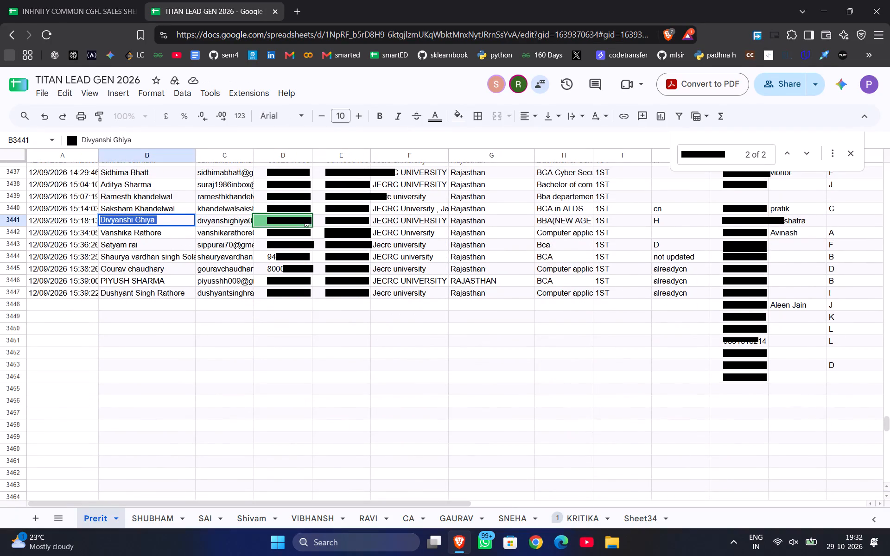
pyautogui.click(345, 212)
pyautogui.hscroll(-6, 345, 212)
pyautogui.scroll(3, 345, 212)
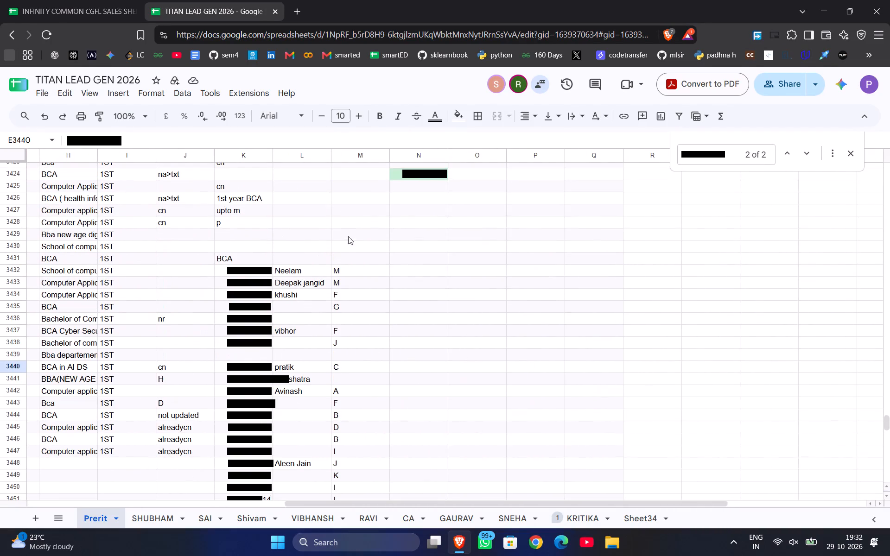
pyautogui.scroll(1, 340, 208)
pyautogui.click(480, 233)
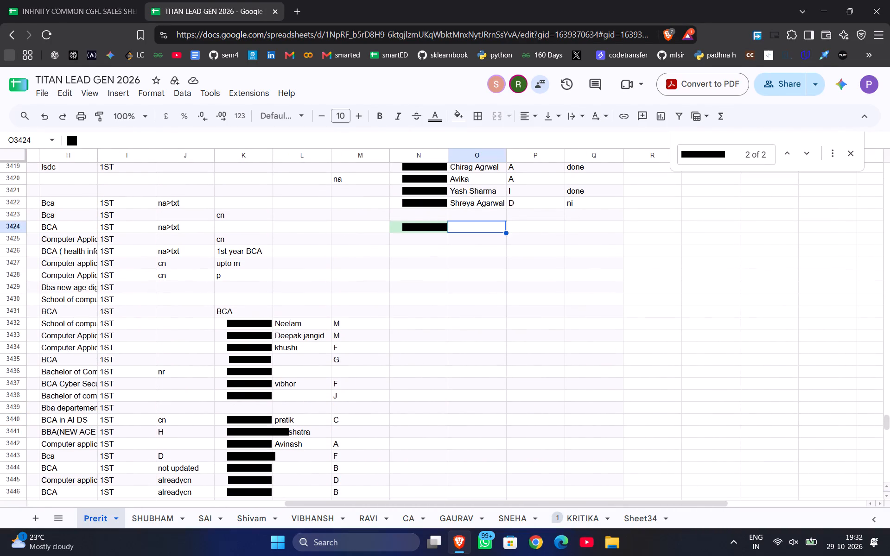
pyautogui.hotkey('ctrl', 'v')
pyautogui.press('Down')
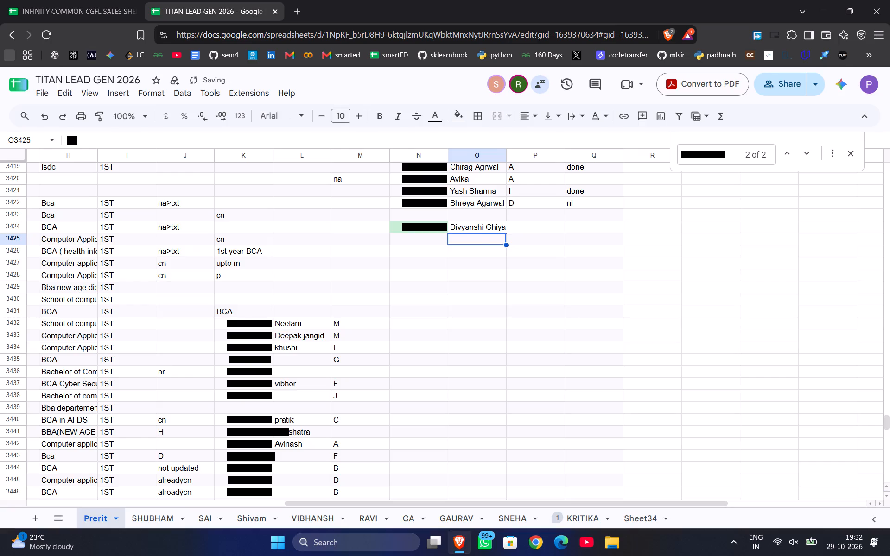
# Enter the status H in cell P3424 for the newly listed lead and return to column N of row 3425.
pyautogui.press('Up')
pyautogui.press('Right')
pyautogui.hotkey('shift', 'h')
pyautogui.press('Return')
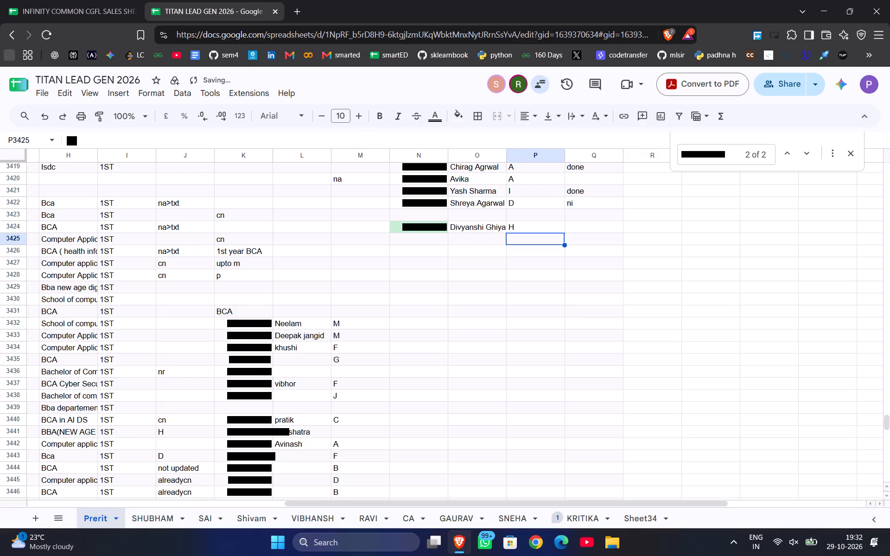
pyautogui.press('Left')
pyautogui.press('Left')
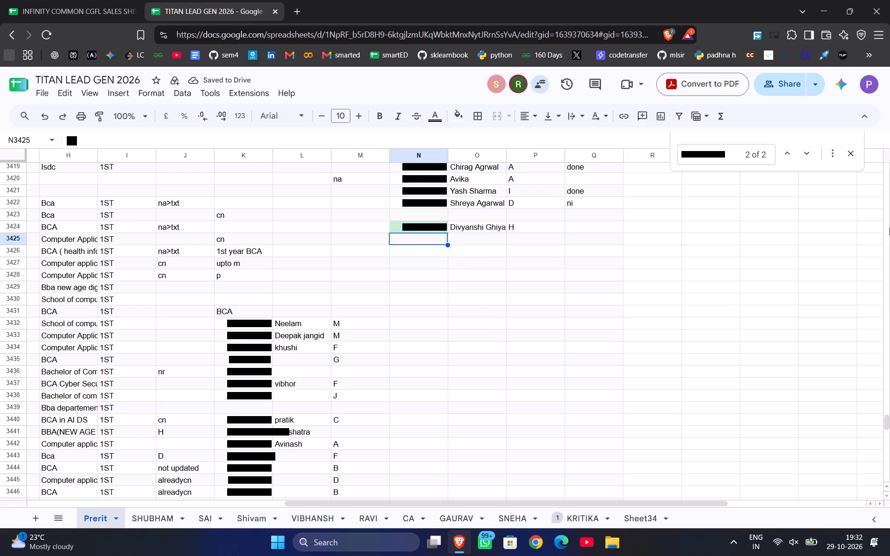
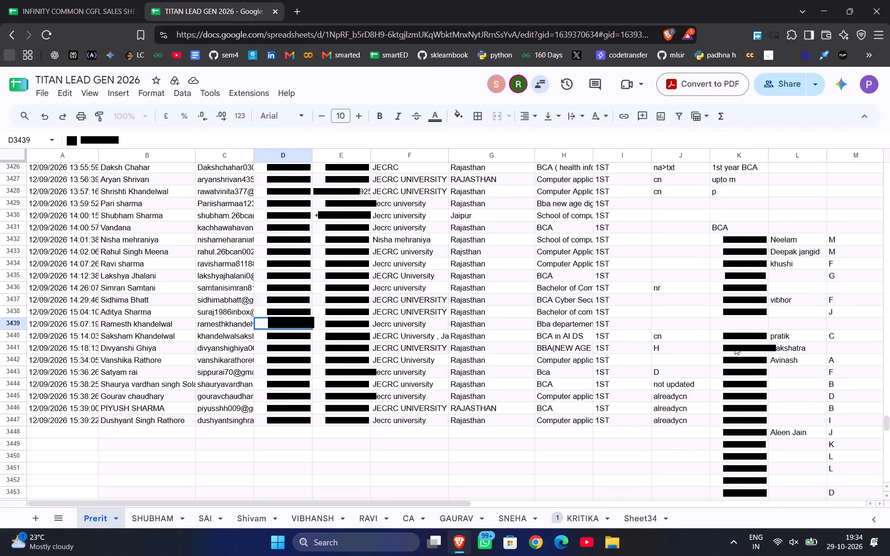
# Select the empty call status cell in column J for the row 3439 BBA lead.
pyautogui.click(680, 323)
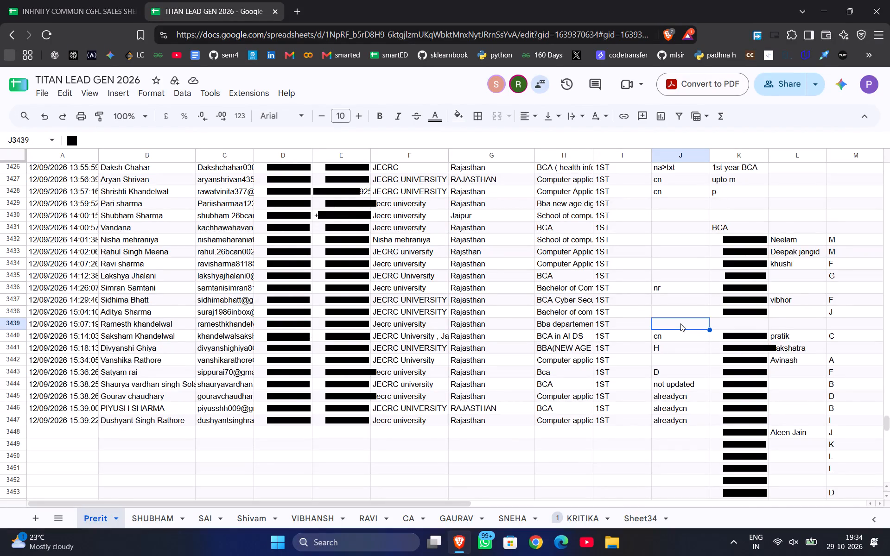
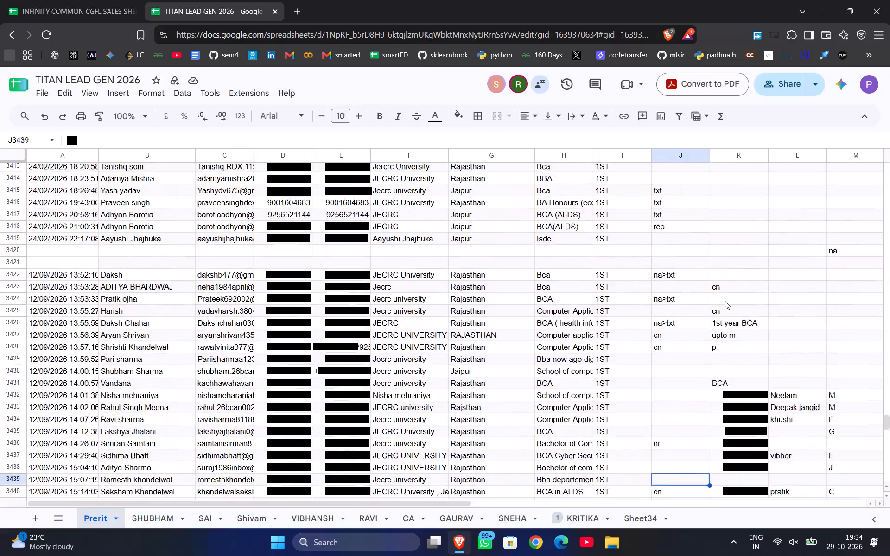
# Look through the side BBA and BCA follow-up lists beside the earlier leads, around rows 3392 to 3424 of the Prerit sheet.
pyautogui.scroll(4, 725, 301)
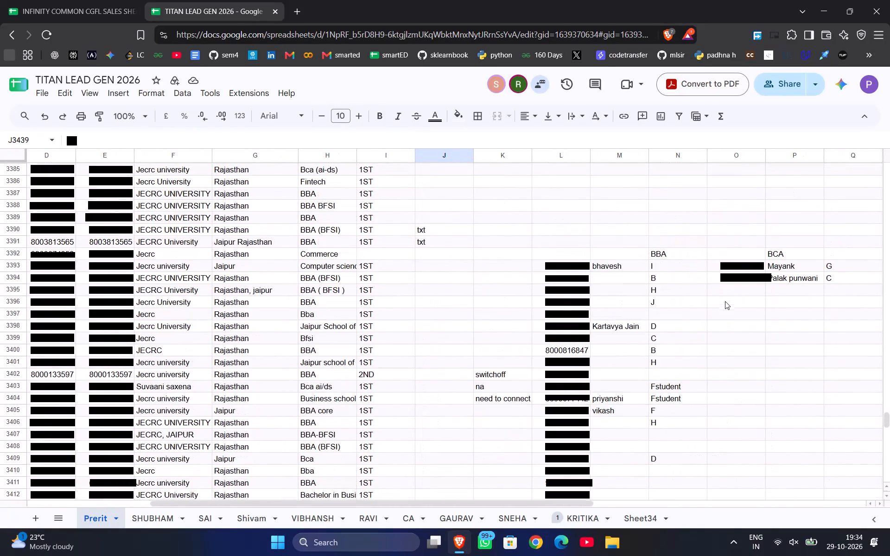
pyautogui.scroll(-1, 725, 301)
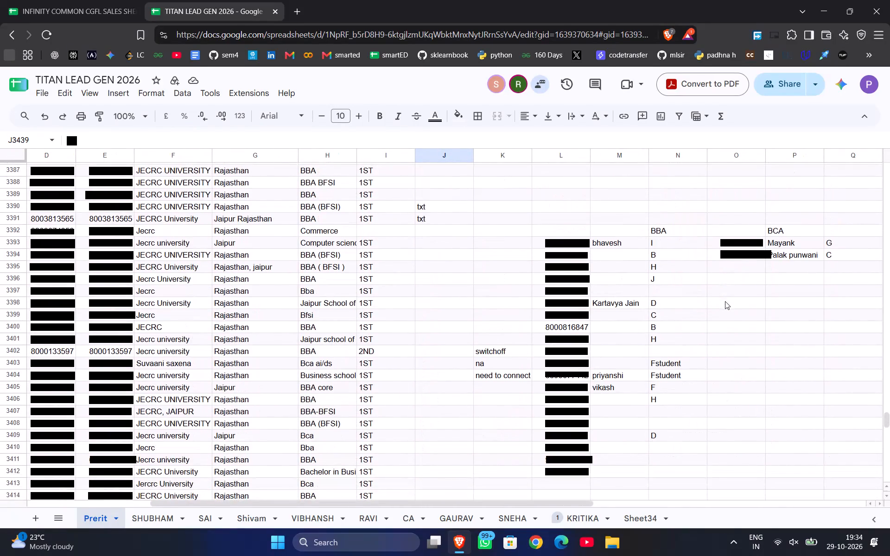
pyautogui.scroll(-1, 725, 301)
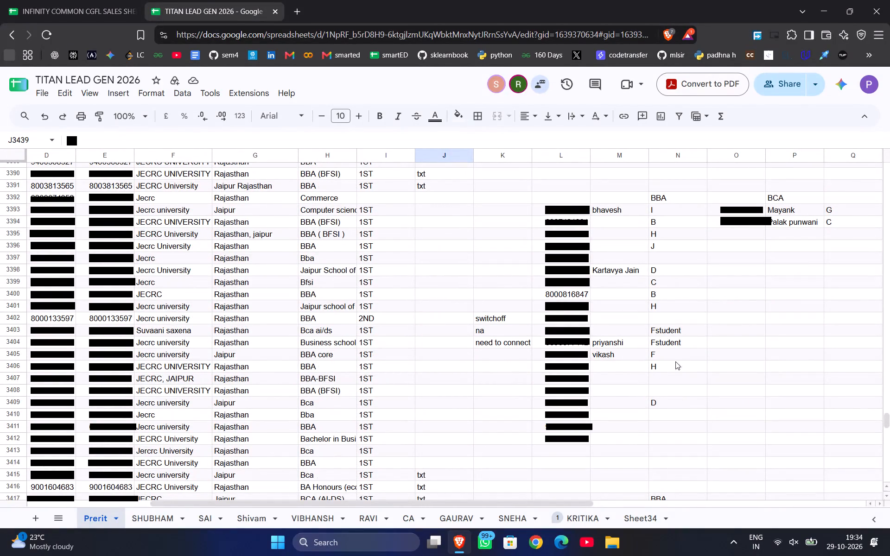
pyautogui.scroll(5, 687, 298)
pyautogui.scroll(-3, 687, 298)
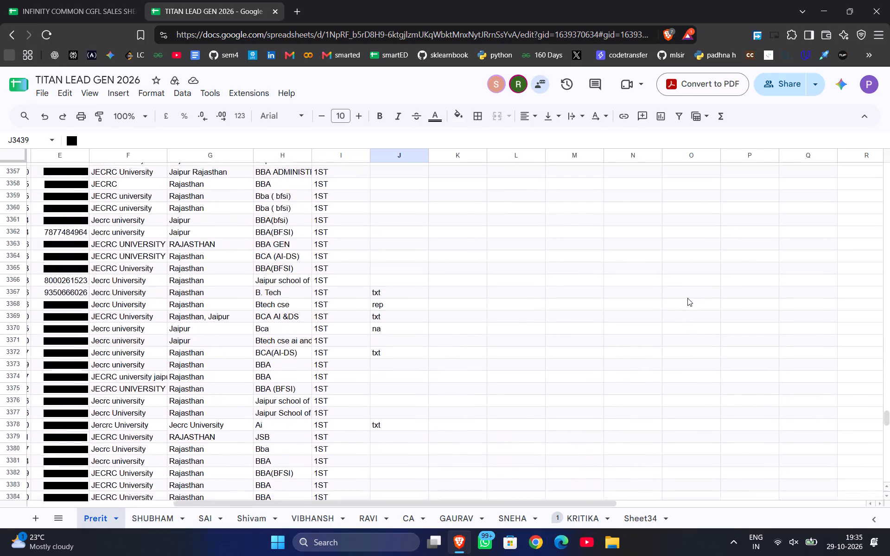
pyautogui.scroll(-3, 687, 298)
pyautogui.scroll(3, 687, 298)
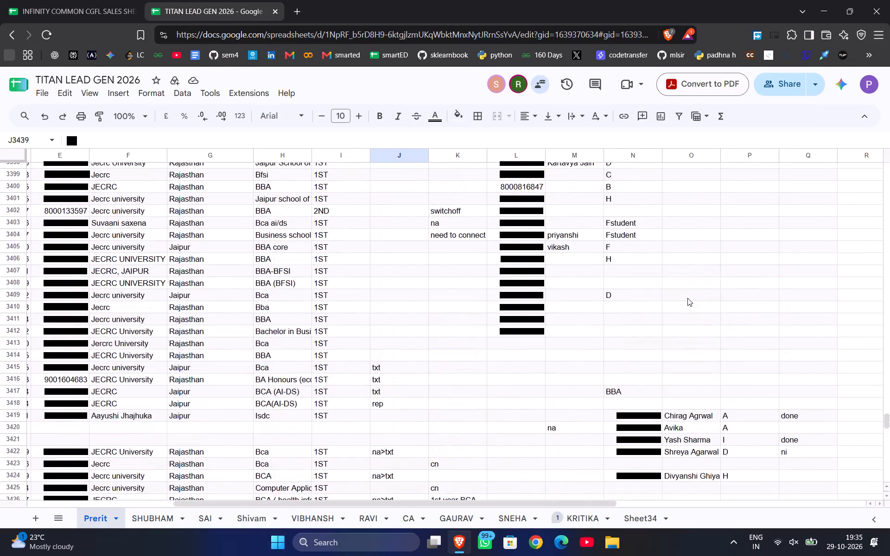
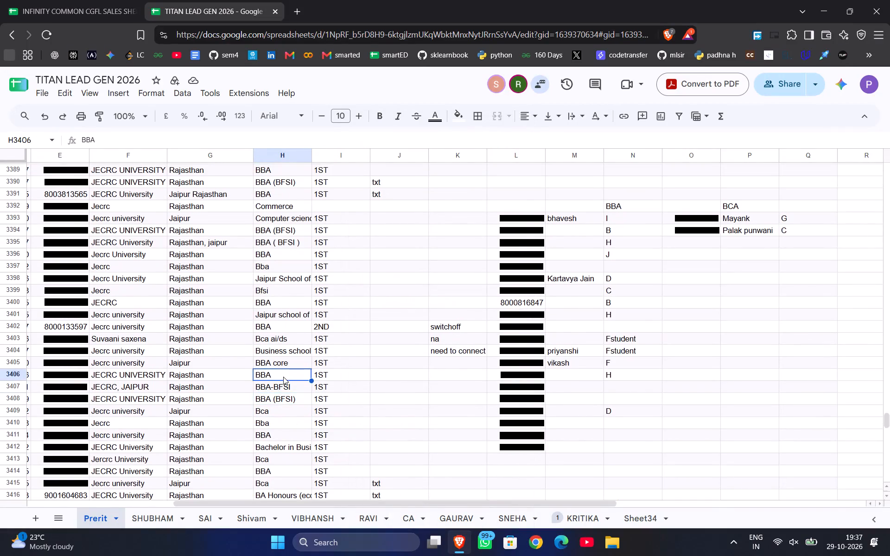
# Look over the JECRC leads and their call statuses above and beside the side follow-up lists, around rows 3351 to 3407.
pyautogui.scroll(7, 283, 377)
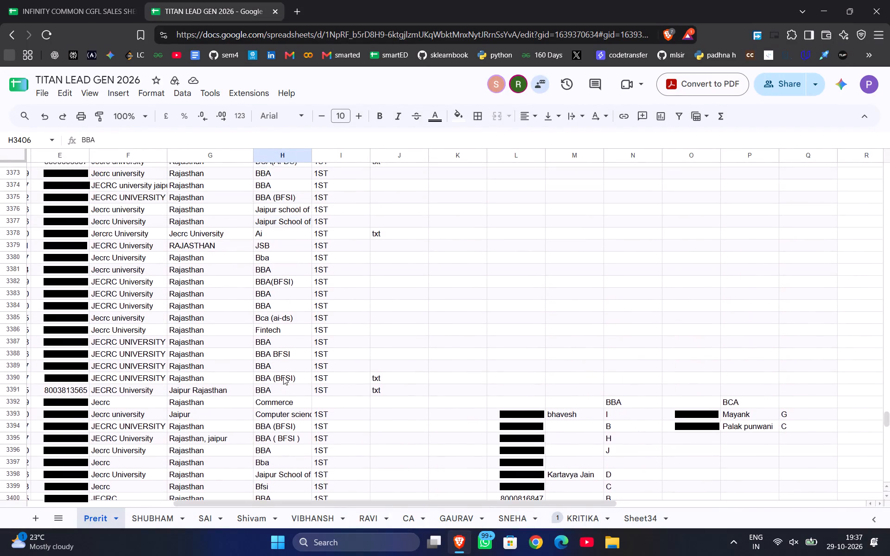
pyautogui.scroll(5, 283, 377)
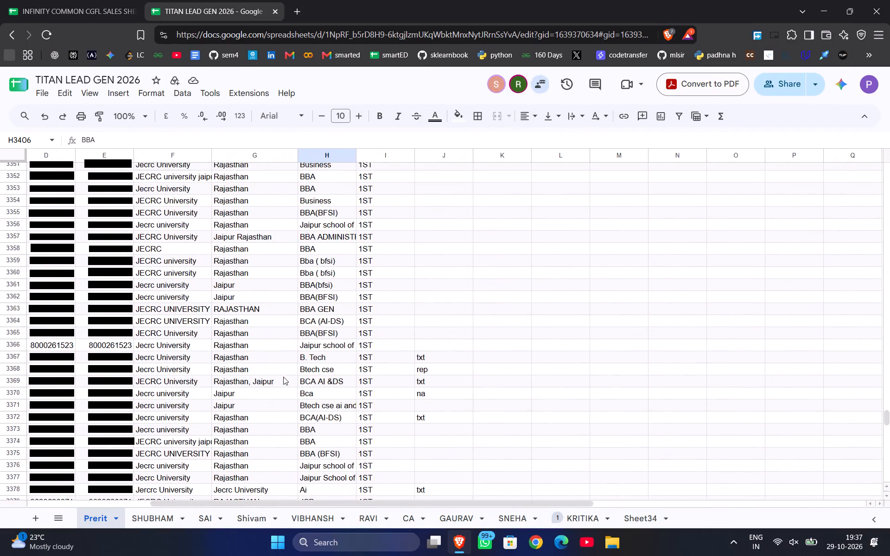
pyautogui.scroll(2, 283, 377)
pyautogui.scroll(-5, 283, 377)
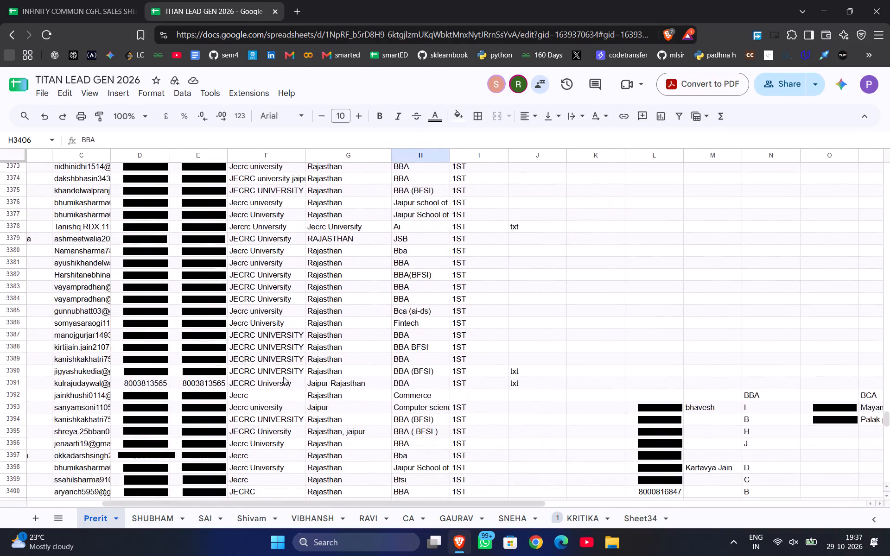
pyautogui.scroll(-1, 283, 377)
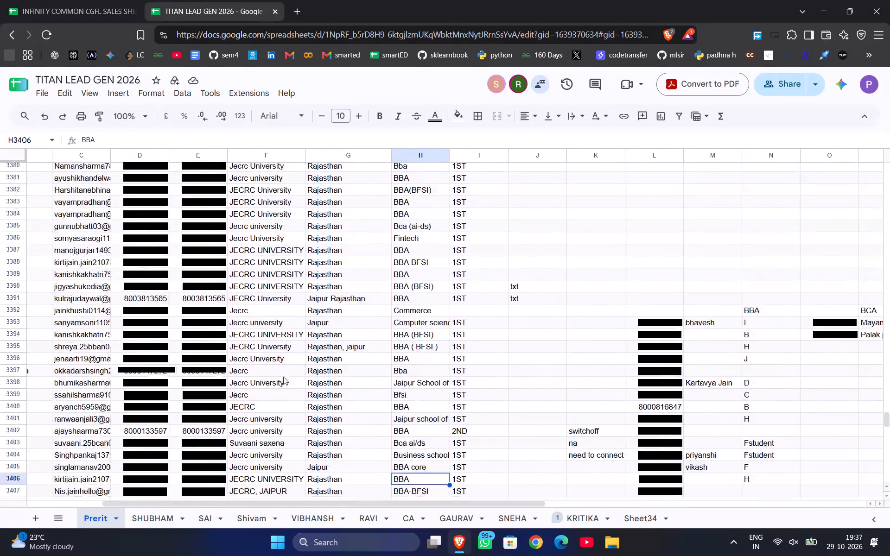
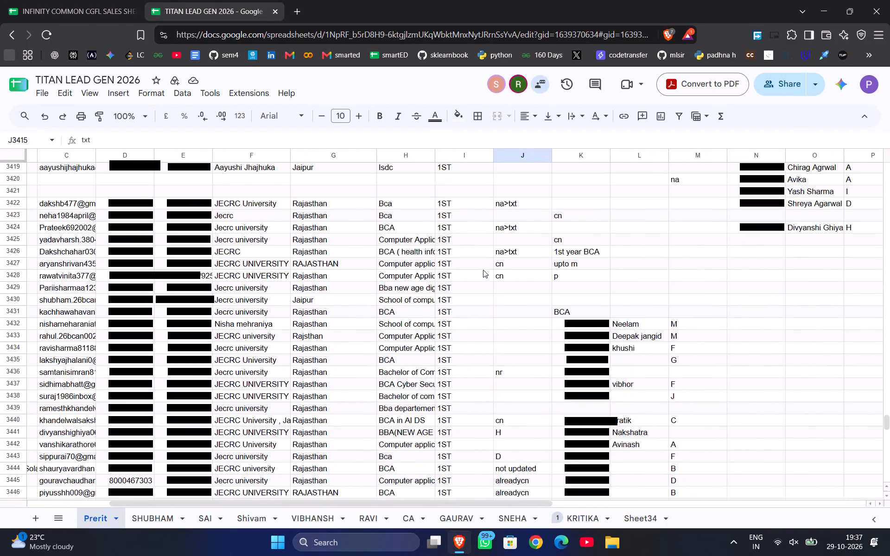
# Move the 1ST year entry from cell I3436 to cell H3442, over the course entry there.
pyautogui.hscroll(1, 483, 270)
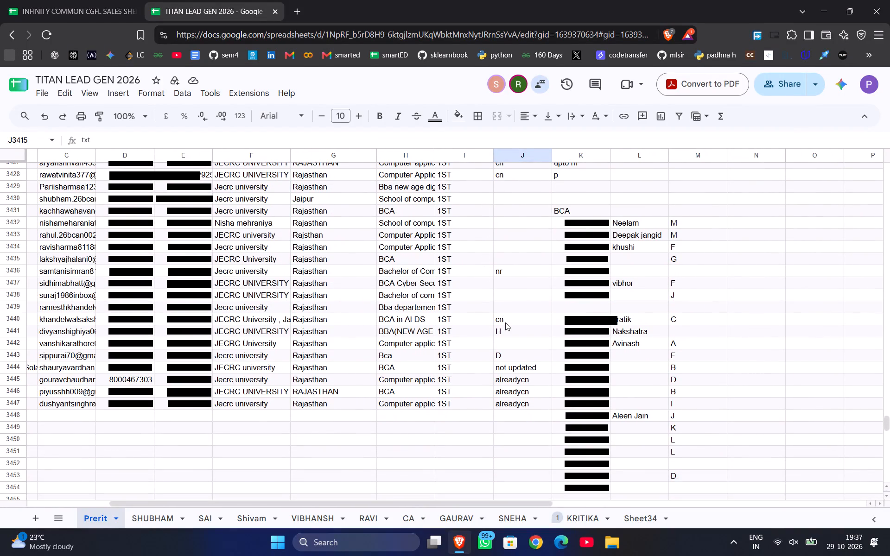
pyautogui.click(505, 322)
pyautogui.scroll(1, 505, 322)
pyautogui.click(505, 322)
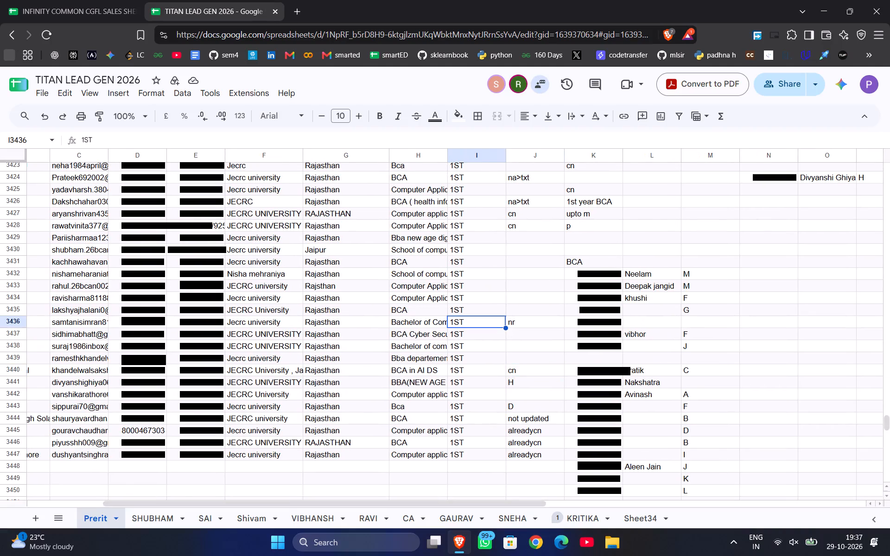
pyautogui.moveTo(505, 322); pyautogui.dragTo(401, 391)
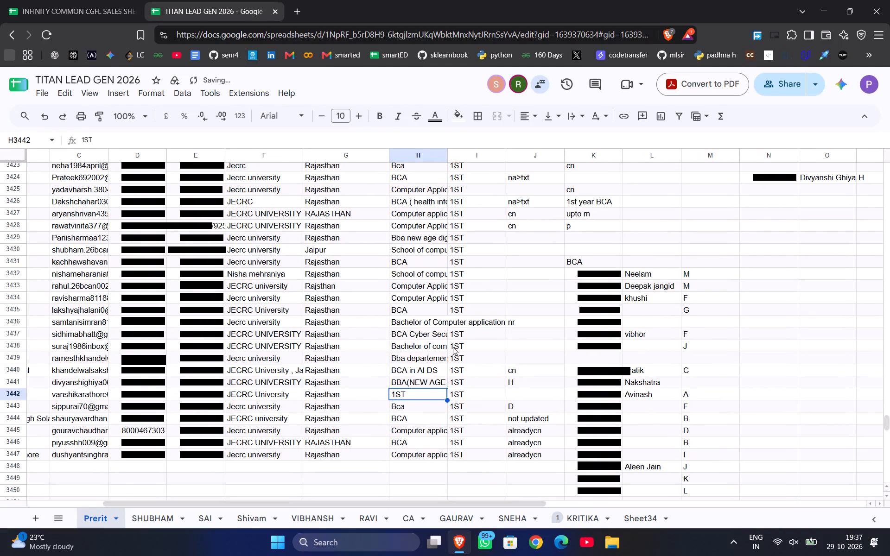
# Check the BBA lead in row 3439 and log its call status as H in column J.
pyautogui.click(413, 358)
pyautogui.hscroll(2, 413, 358)
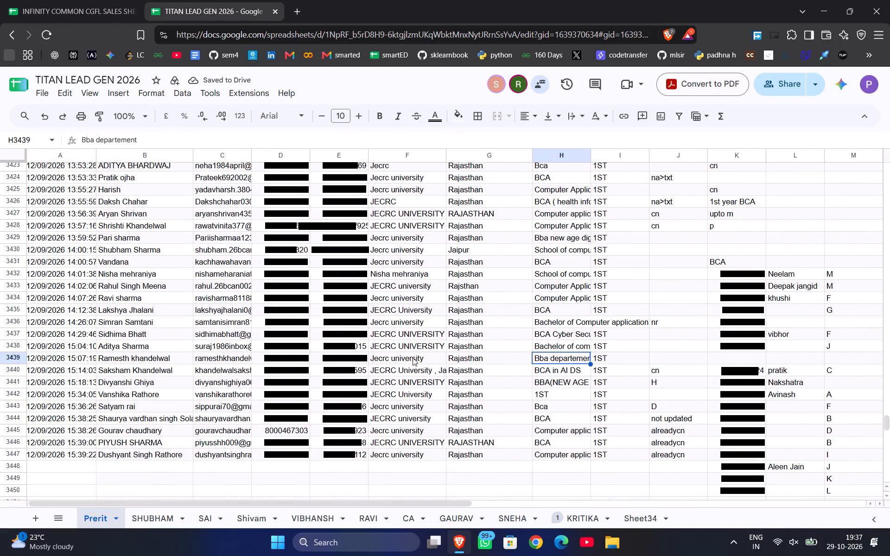
pyautogui.hscroll(2, 413, 358)
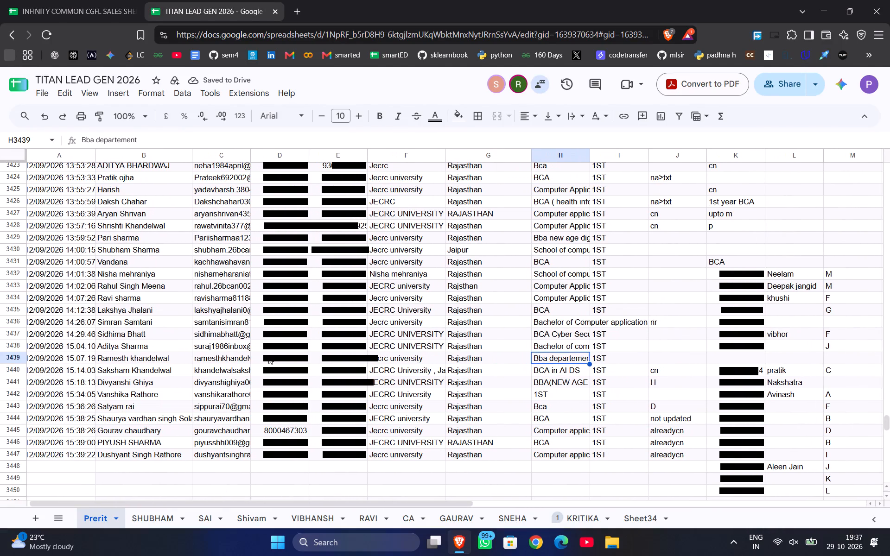
pyautogui.tripleClick(268, 356)
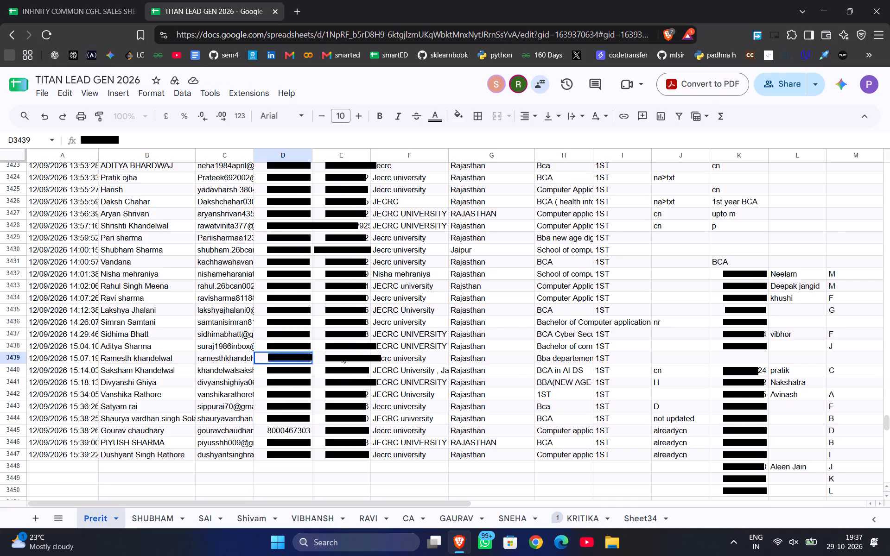
pyautogui.click(662, 358)
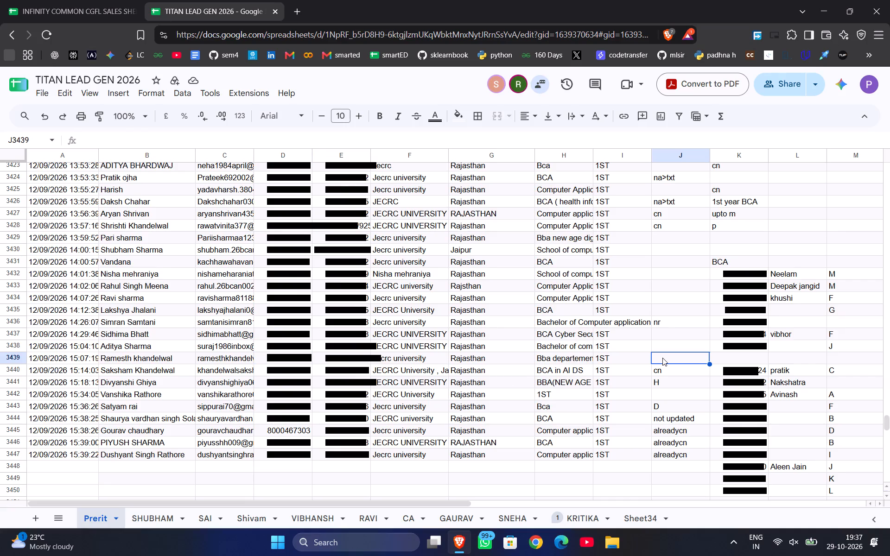
pyautogui.hotkey('shift', 'h')
pyautogui.press('Left')
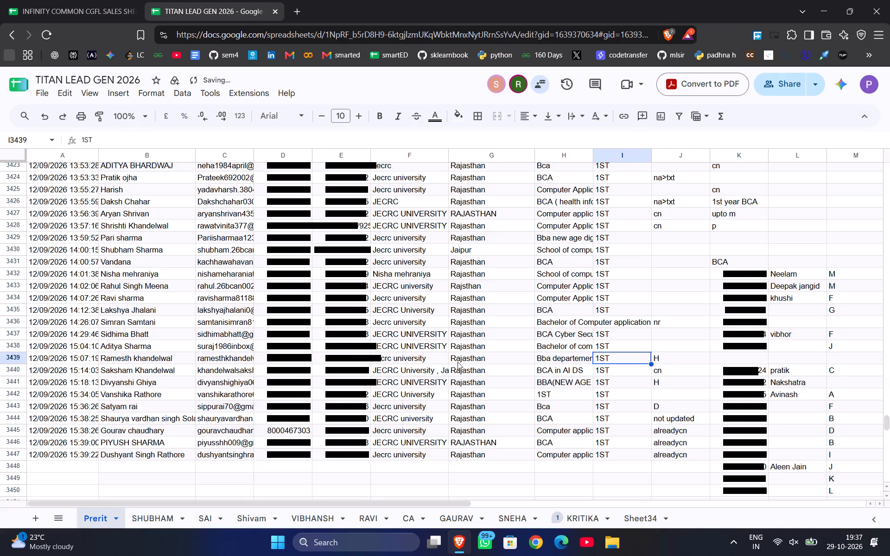
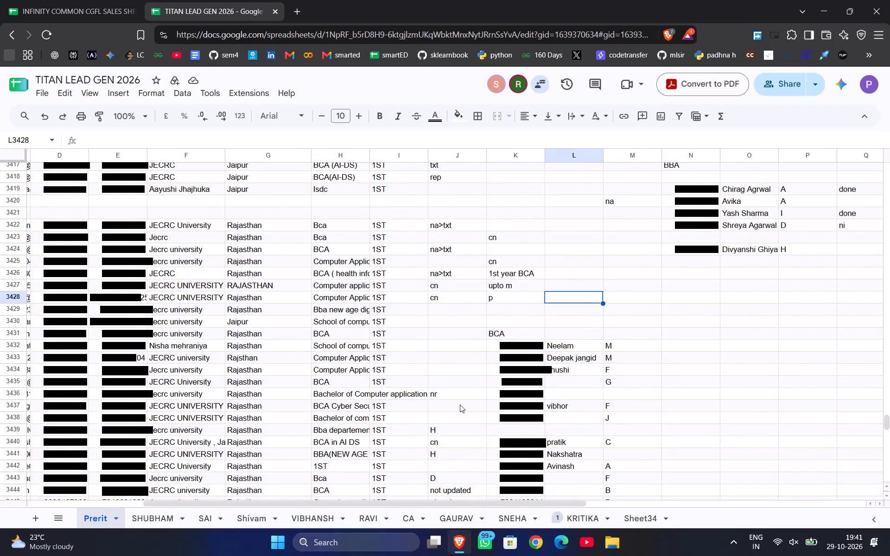
# Examine the course entries in column H between rows 3438 and 3428 for a remaining BBA lead without a call status.
pyautogui.click(352, 419)
pyautogui.hscroll(9, 352, 419)
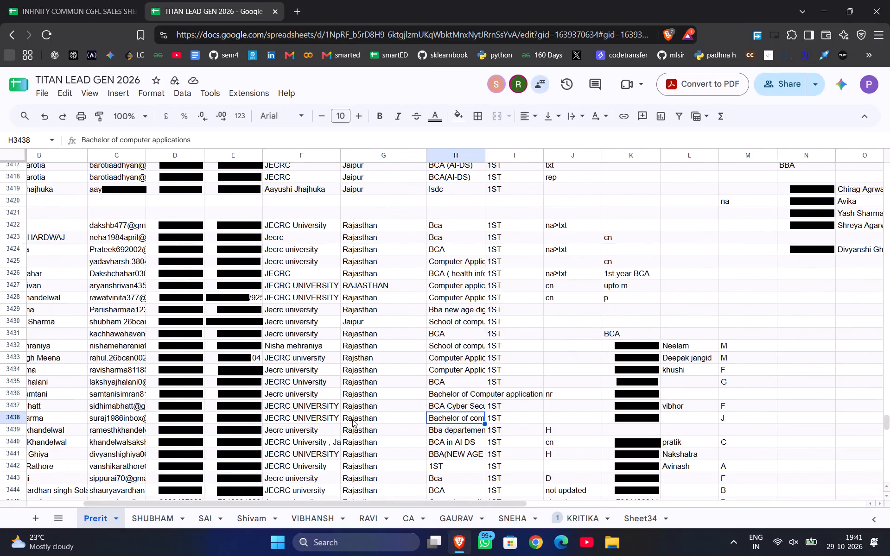
pyautogui.hscroll(-4, 352, 419)
pyautogui.hscroll(1, 352, 419)
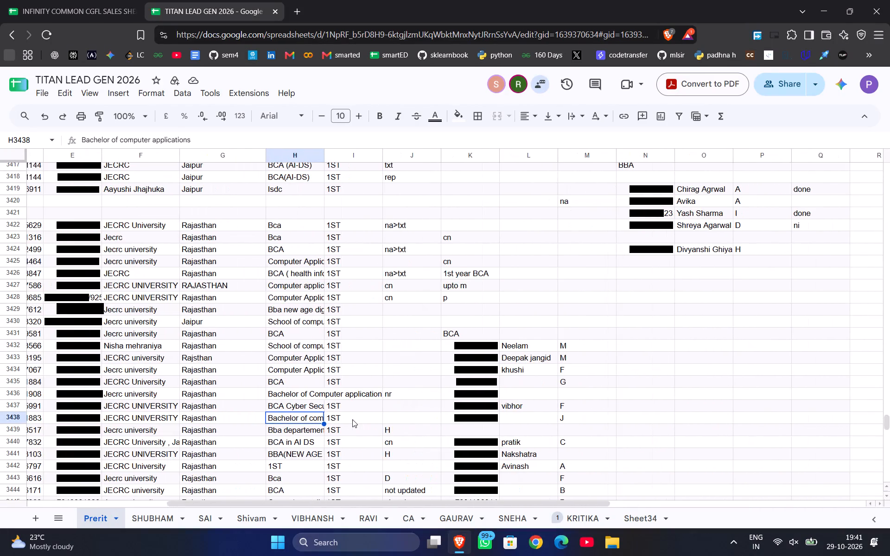
pyautogui.click(287, 400)
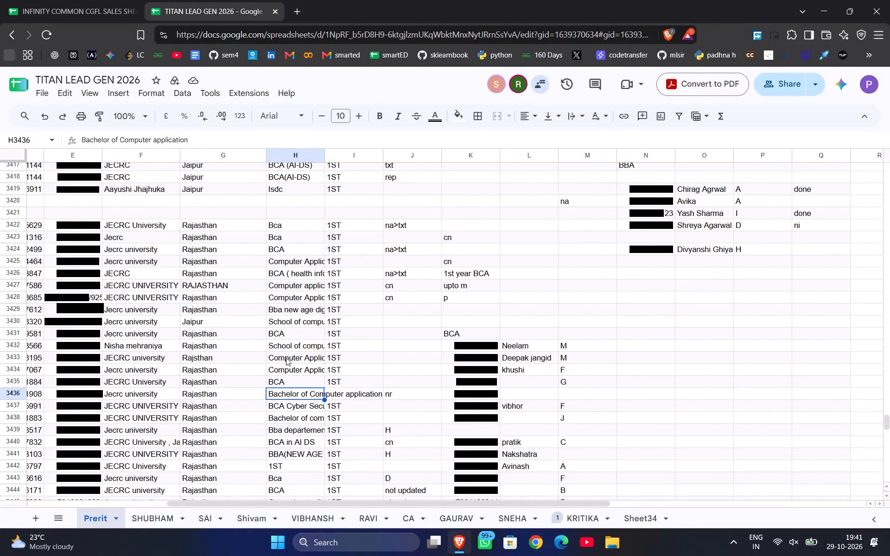
pyautogui.click(298, 302)
pyautogui.click(294, 307)
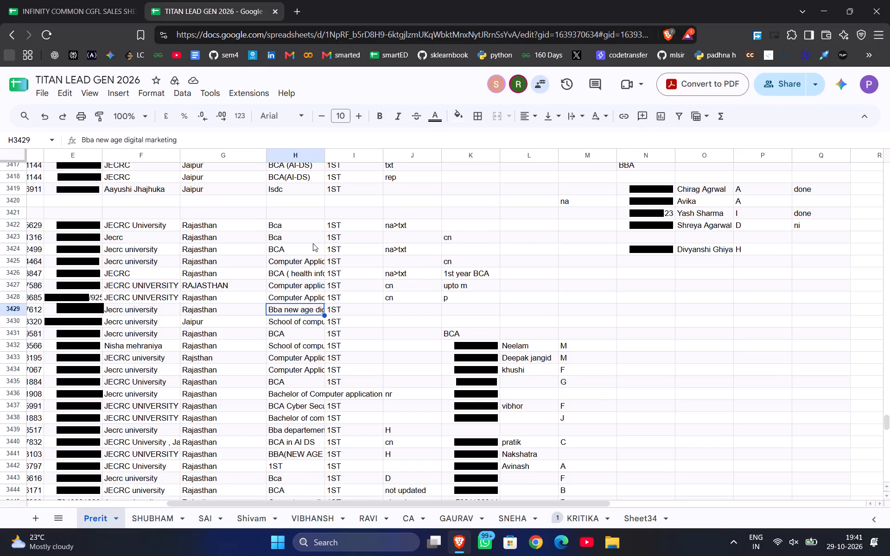
# Copy the phone number of the BBA new age digital marketing lead in D3429 and search the sheet for duplicates.
pyautogui.hscroll(7, 366, 303)
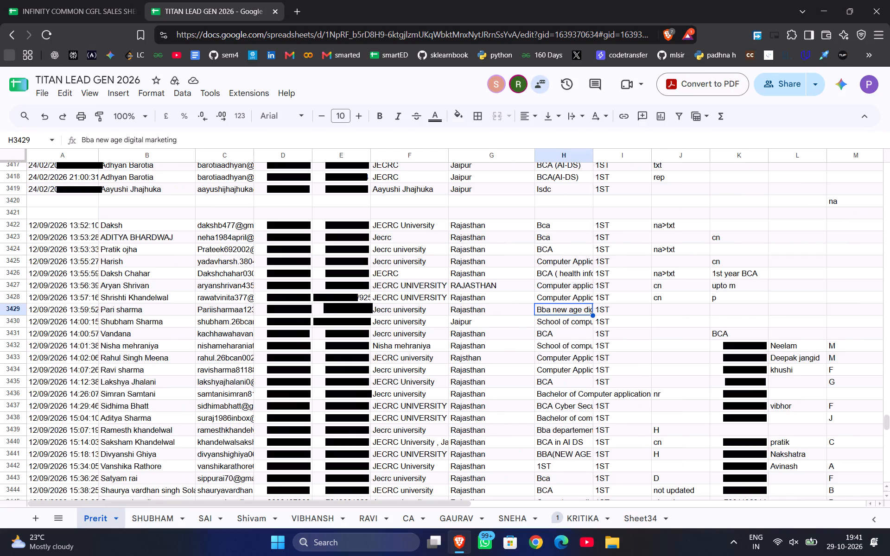
pyautogui.click(286, 307)
pyautogui.hotkey('ctrl', 'c')
pyautogui.hotkey('ctrl', 'f')
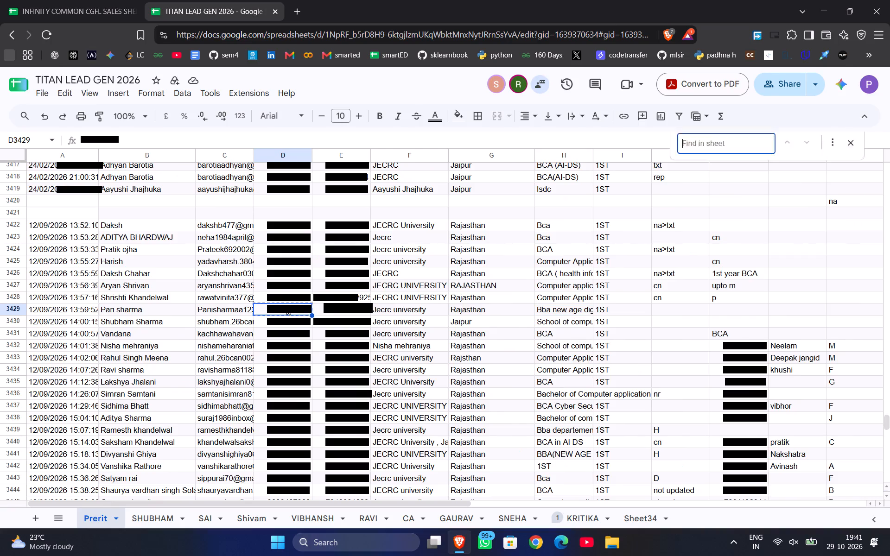
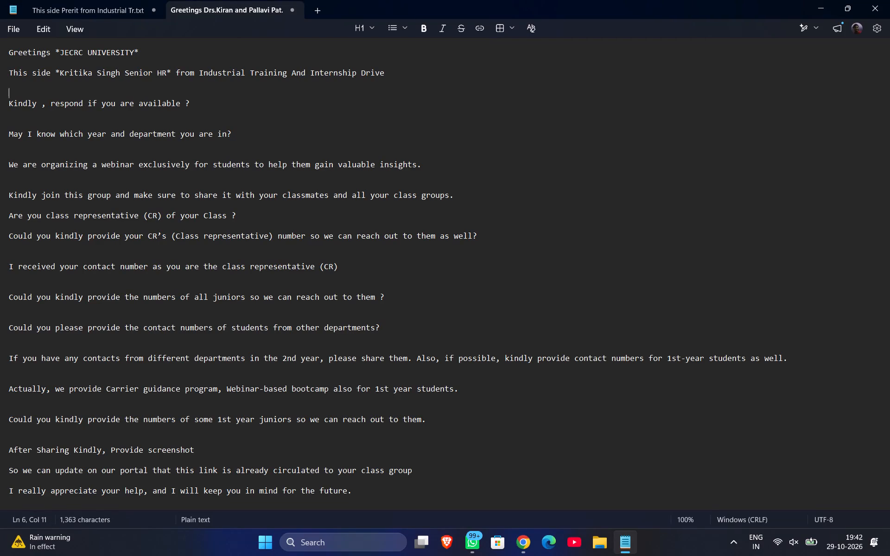
# Insert the copied line "Kindly , Confirm me your section like : A , B ..." above "Kindly , respond if you are available ?", spaced with blank lines.
pyautogui.hotkey('shift', 'Return')
pyautogui.press('Up')
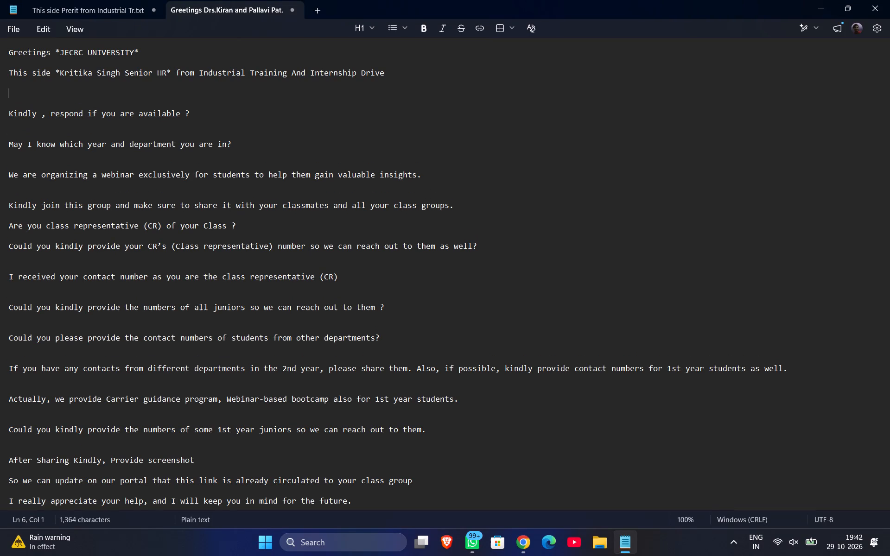
pyautogui.hotkey('ctrl', 'v')
pyautogui.press('Up')
pyautogui.press('Down')
pyautogui.press('Down')
pyautogui.press('Return')
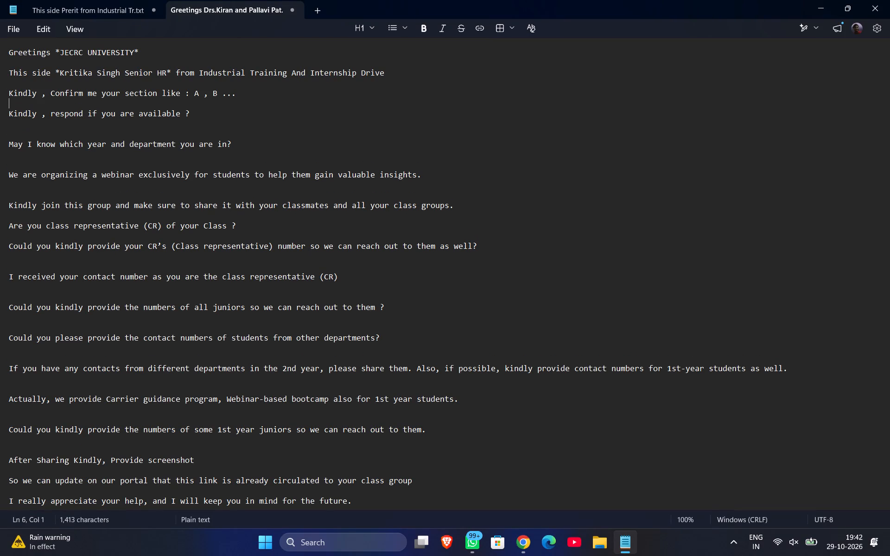
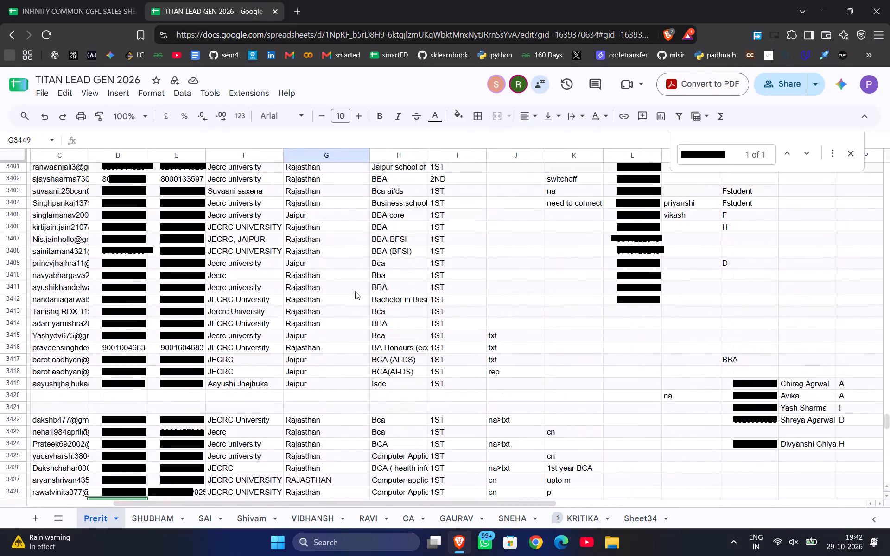
# Review the earlier JECRC leads in the Prerit sheet, from row 3428 back to row 3340, examining their courses and call statuses.
pyautogui.scroll(4, 355, 291)
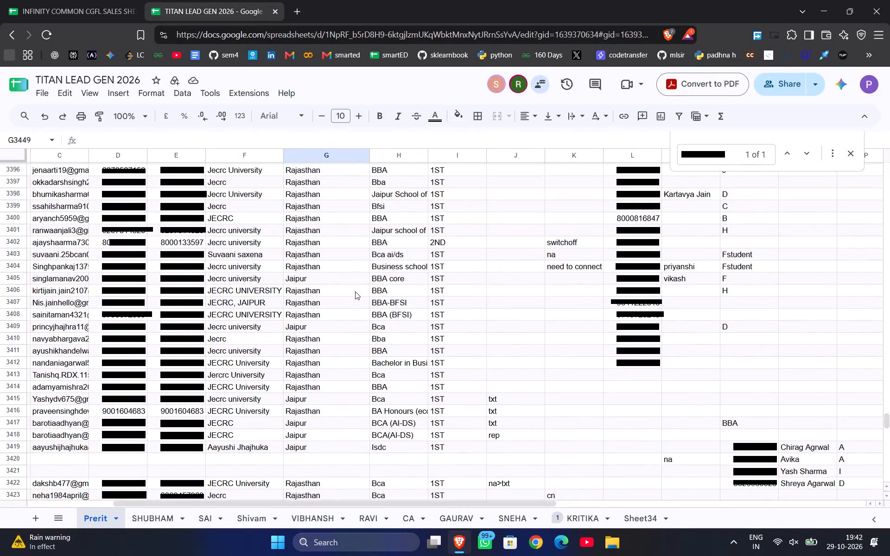
pyautogui.scroll(4, 355, 291)
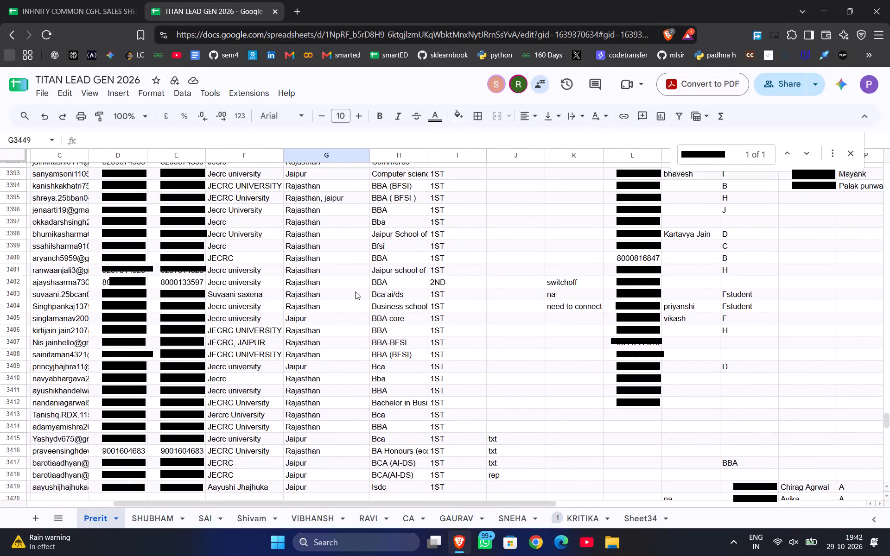
pyautogui.scroll(4, 355, 291)
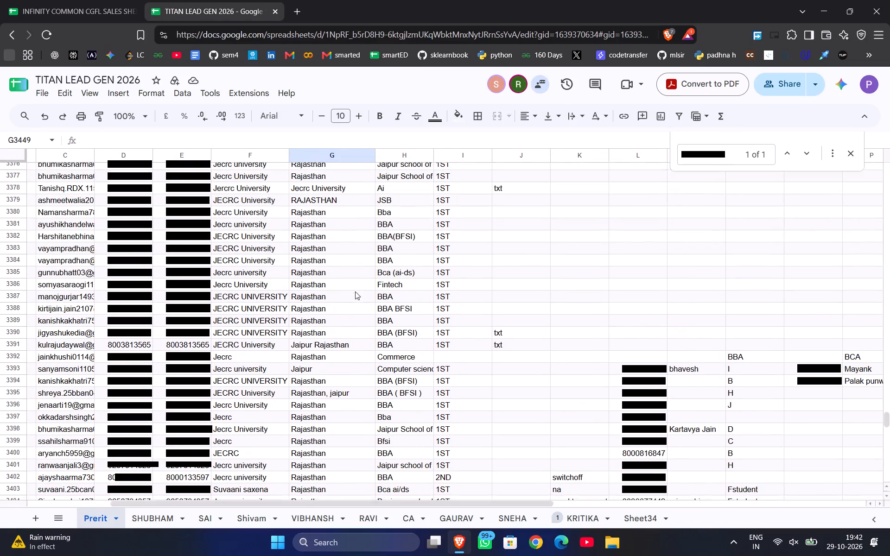
pyautogui.scroll(4, 355, 291)
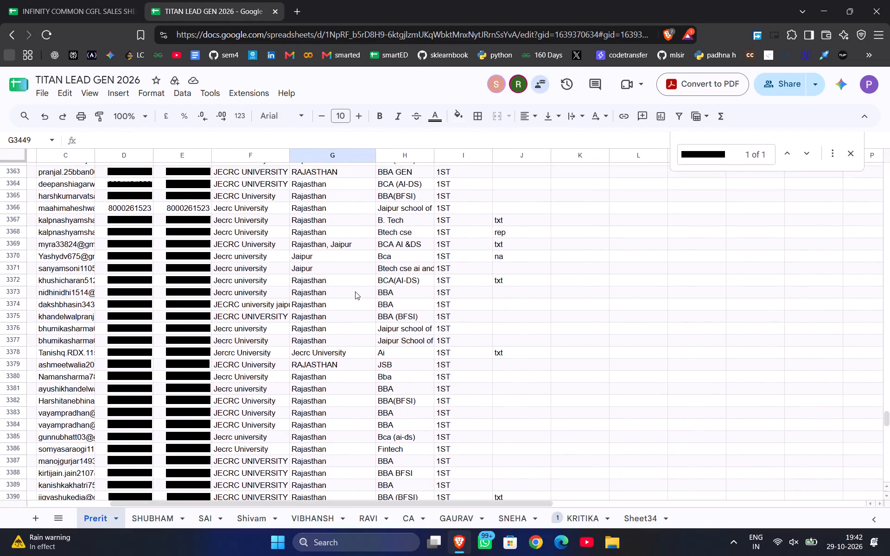
pyautogui.scroll(6, 355, 291)
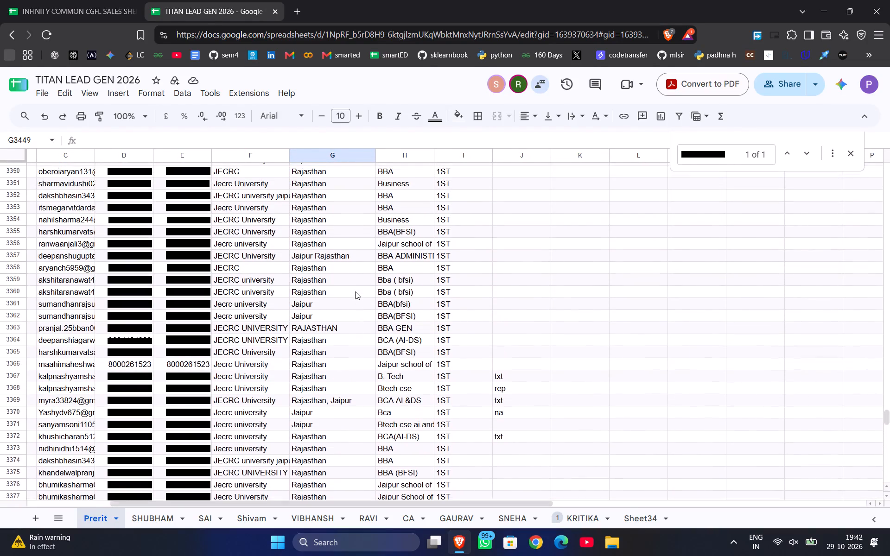
pyautogui.scroll(5, 355, 291)
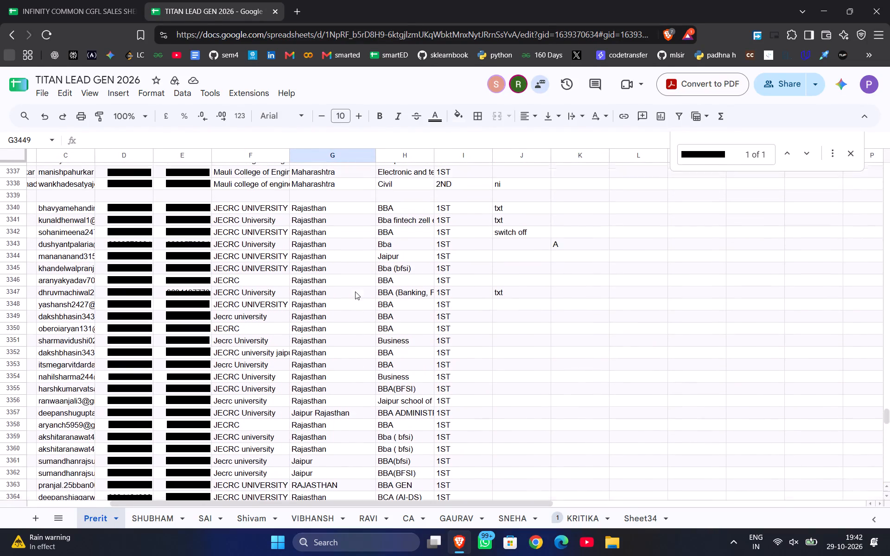
pyautogui.scroll(4, 355, 291)
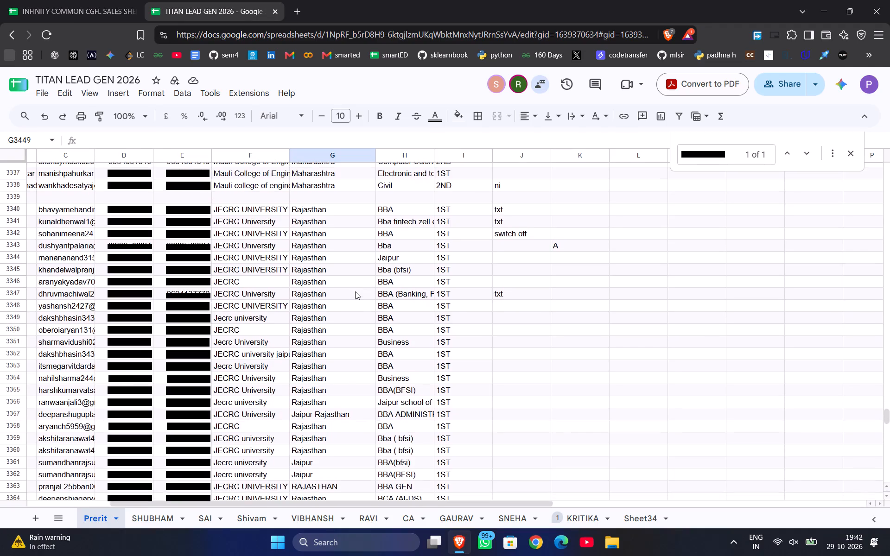
pyautogui.scroll(1, 355, 291)
# Examine the JECRC leads from row 3340 down to about row 3410, checking courses and statuses, including the Fintech lead in row 3386.
pyautogui.scroll(-3, 355, 291)
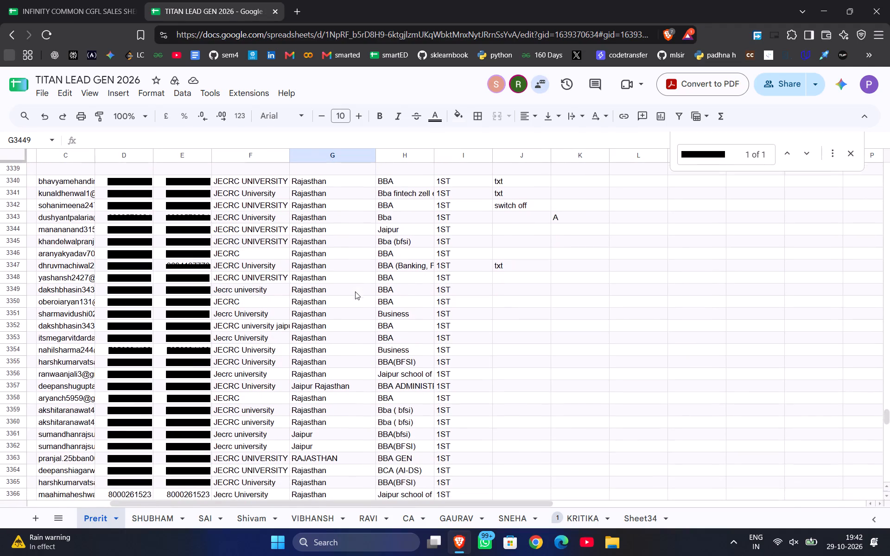
pyautogui.scroll(-3, 355, 291)
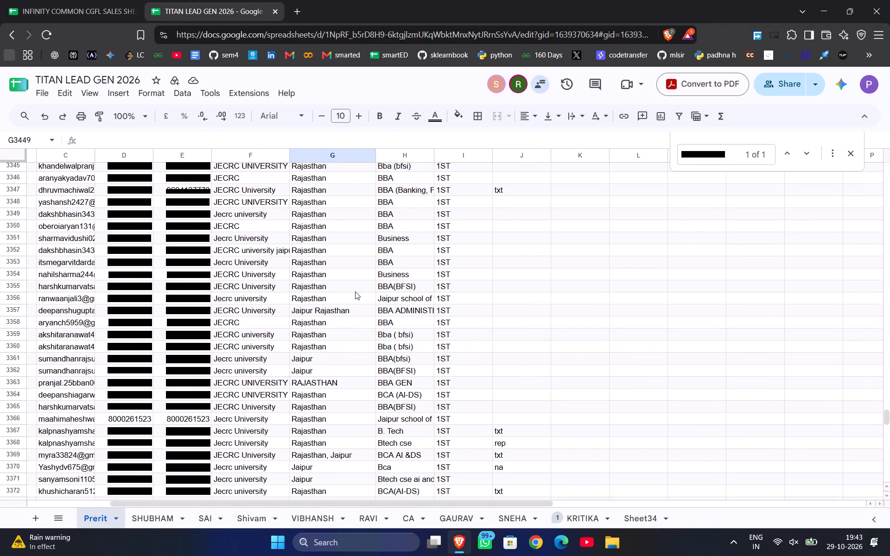
pyautogui.scroll(-3, 355, 291)
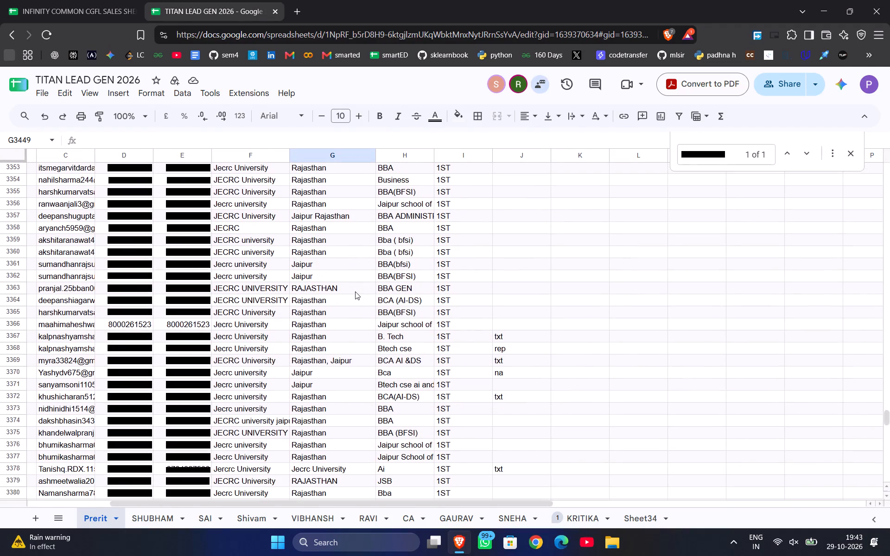
pyautogui.scroll(-5, 355, 291)
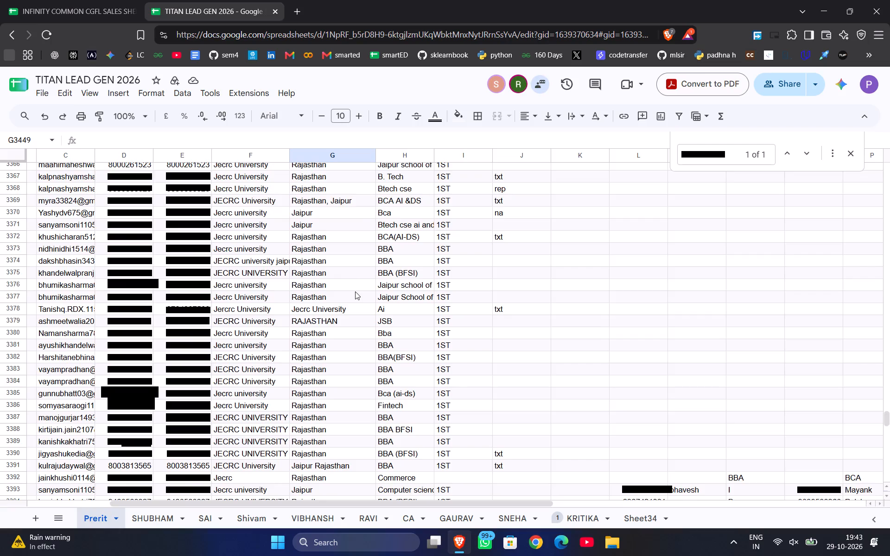
pyautogui.scroll(-3, 355, 291)
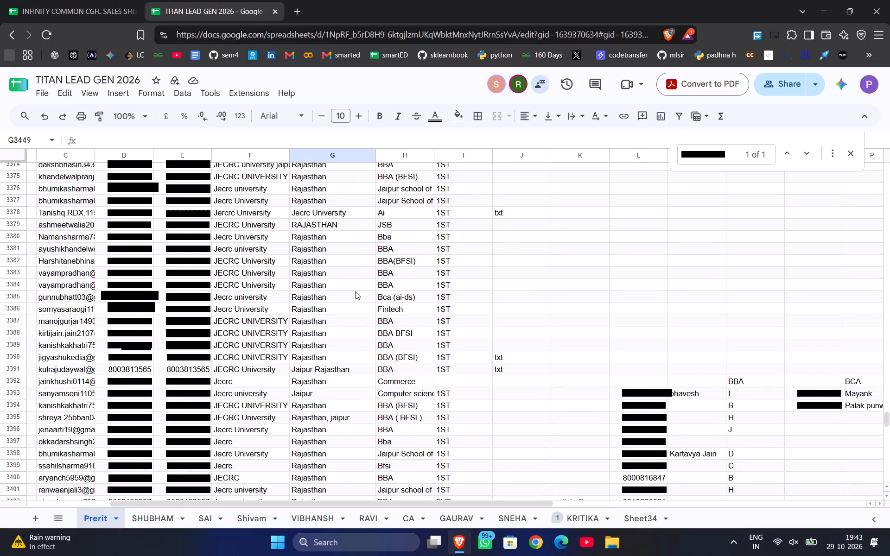
pyautogui.click(385, 304)
pyautogui.scroll(-1, 385, 304)
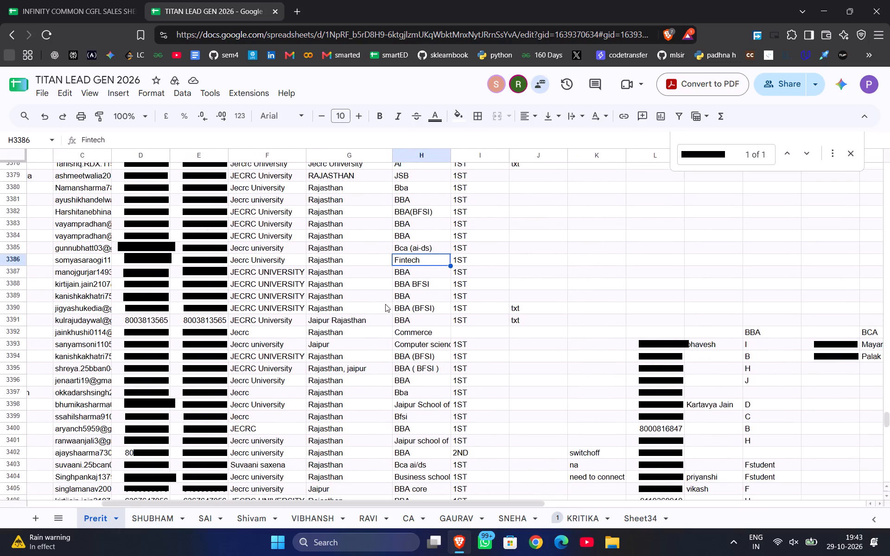
pyautogui.scroll(-3, 385, 304)
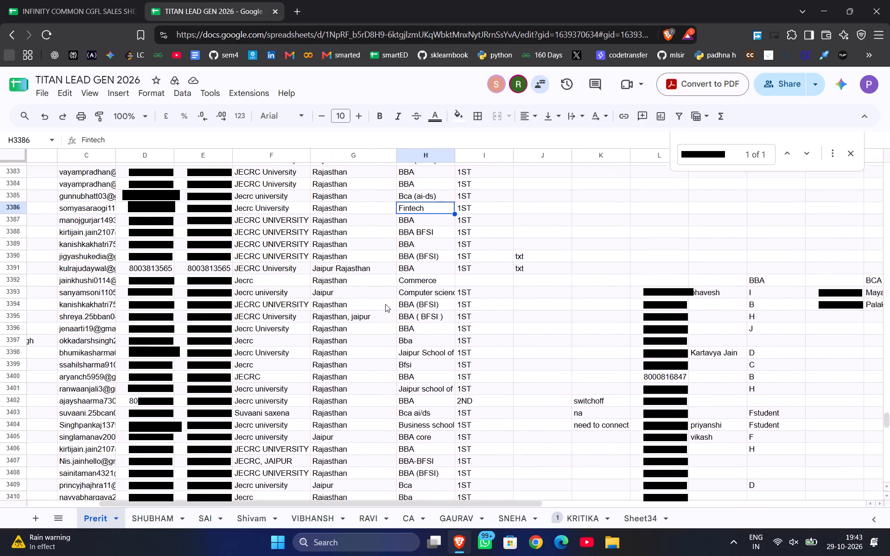
pyautogui.scroll(-2, 385, 304)
pyautogui.scroll(2, 385, 304)
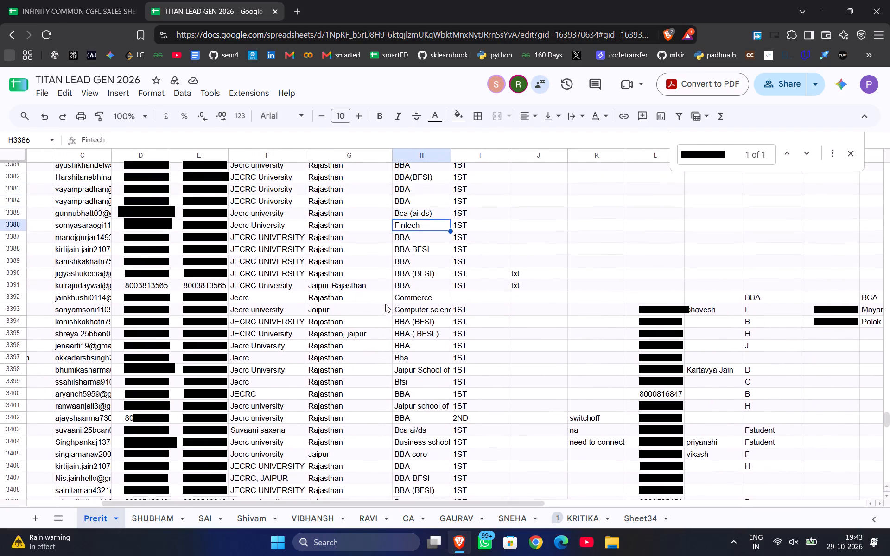
pyautogui.scroll(2, 385, 304)
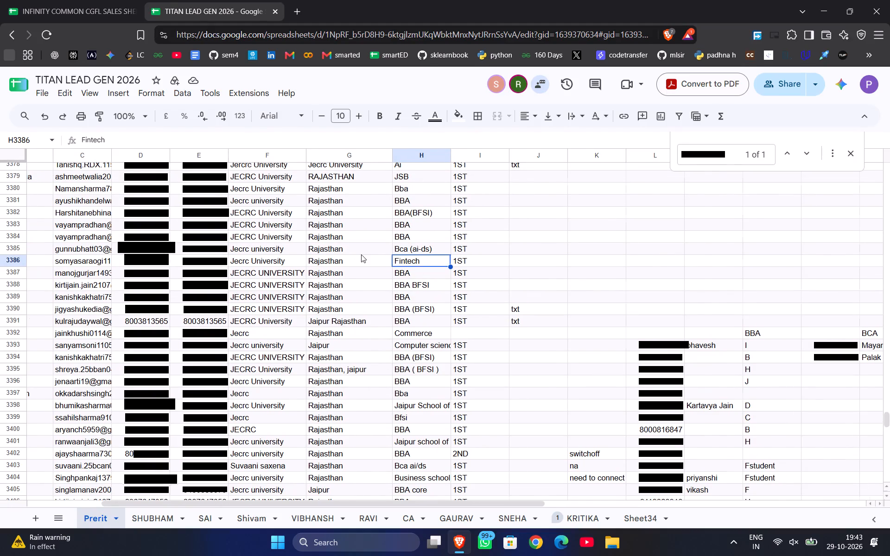
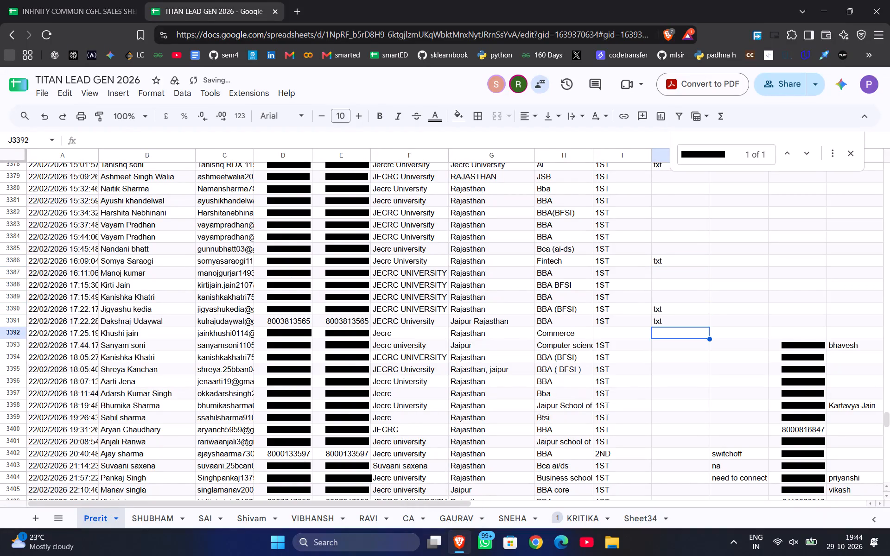
# Log the status "txt" for the Commerce lead in row 3392 of the Prerit sheet.
pyautogui.write('txt')
pyautogui.press('Up')
pyautogui.press('Down')
pyautogui.hscroll(2, 668, 260)
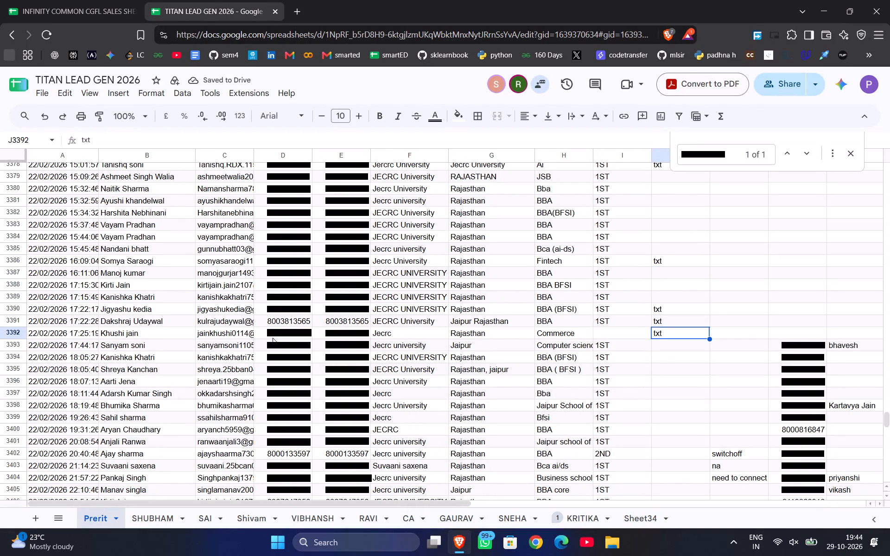
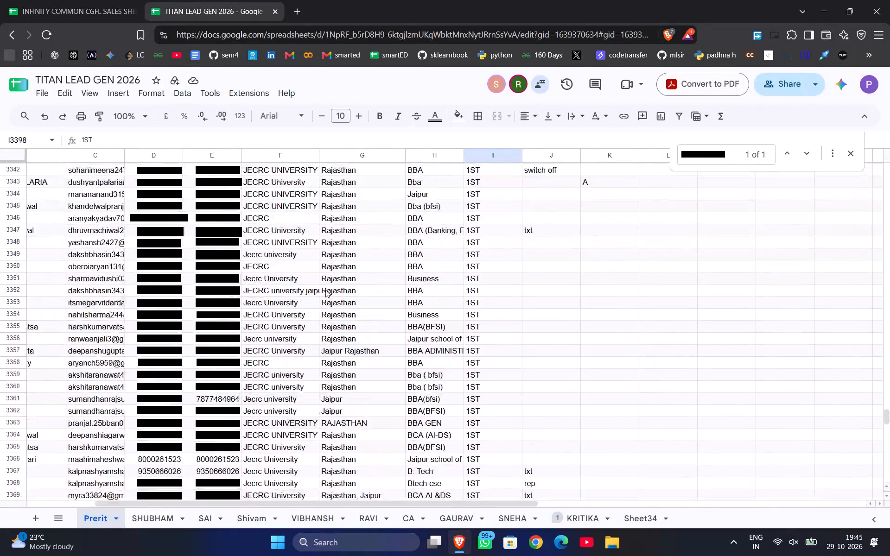
# Review the JECRC University leads and their logged statuses in the Prerit sheet, from row 3340 to about row 3398.
pyautogui.scroll(1, 325, 290)
pyautogui.scroll(-7, 325, 290)
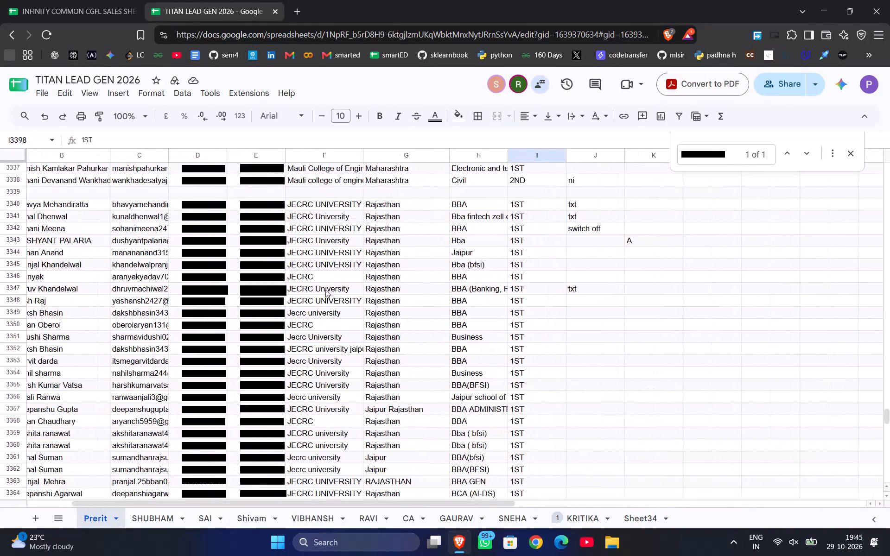
pyautogui.scroll(-2, 325, 290)
pyautogui.scroll(1, 325, 290)
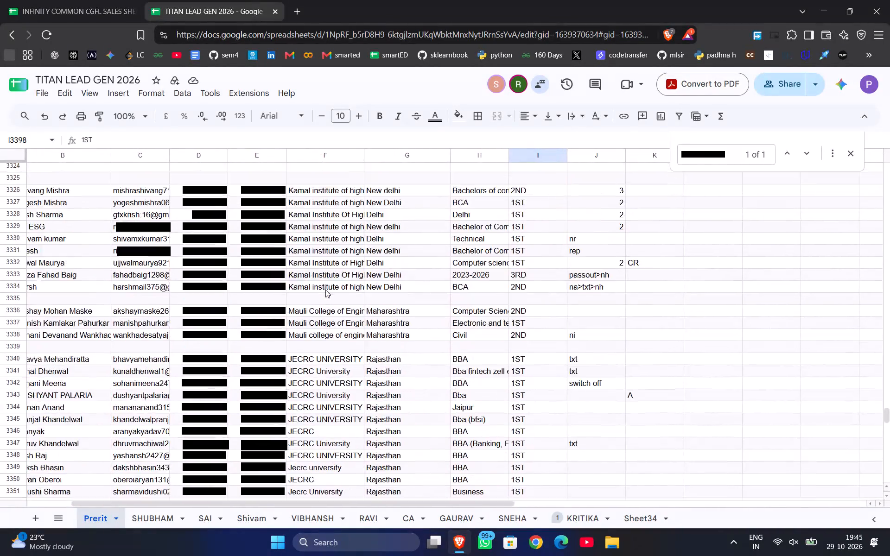
pyautogui.scroll(1, 325, 290)
pyautogui.scroll(-2, 325, 290)
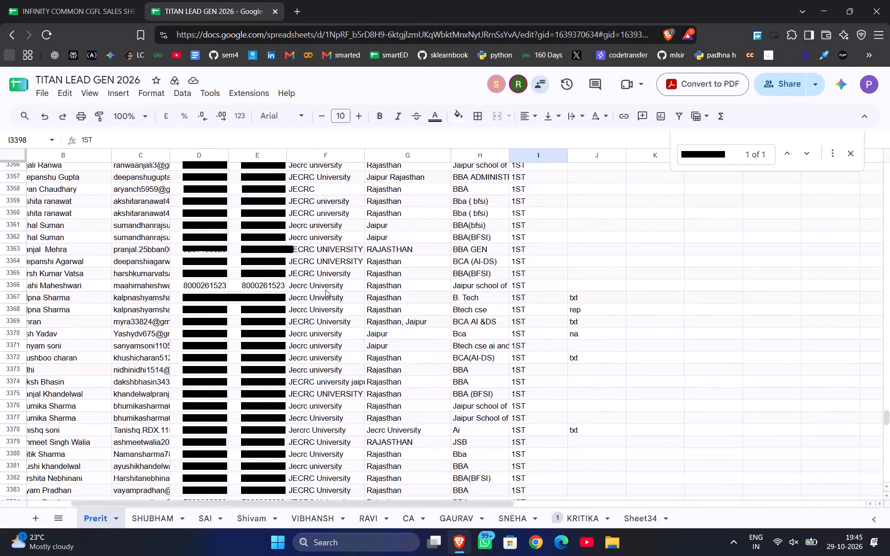
pyautogui.click(467, 300)
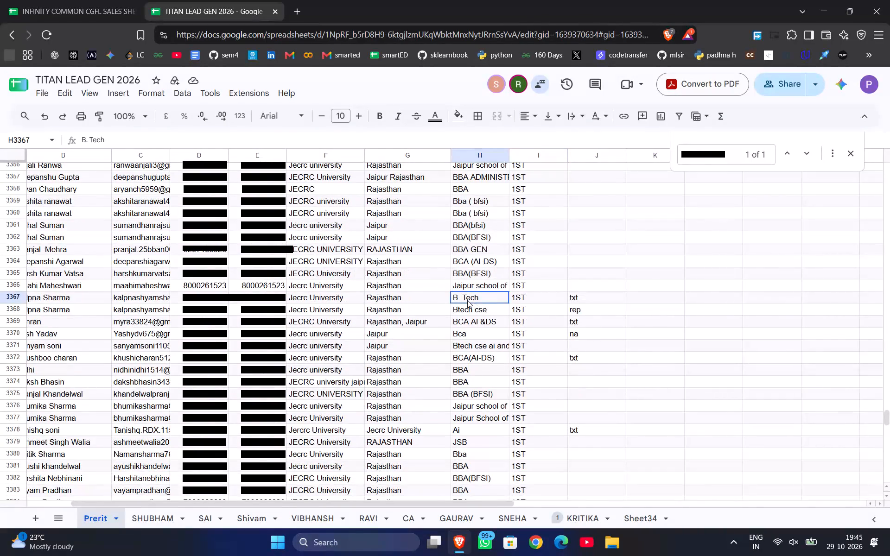
pyautogui.hscroll(4, 467, 300)
pyautogui.scroll(7, 467, 300)
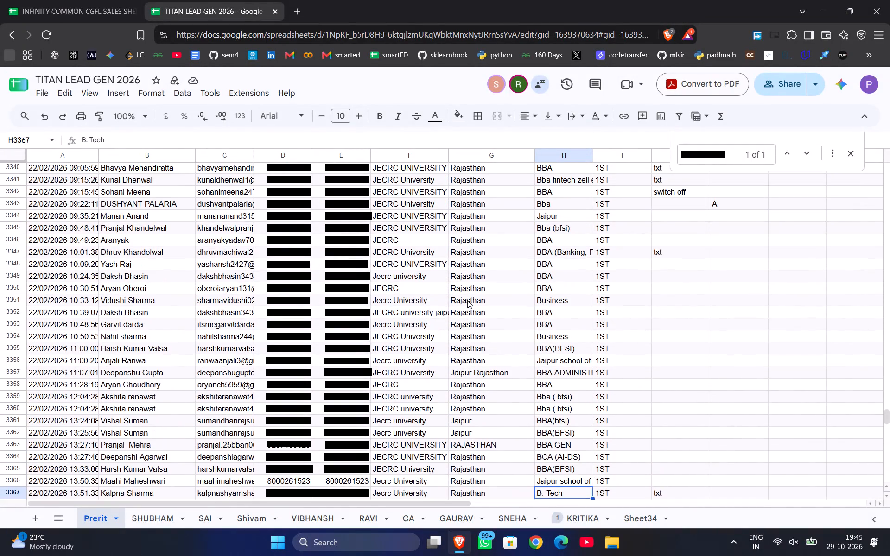
pyautogui.hscroll(1, 467, 300)
pyautogui.scroll(-3, 467, 300)
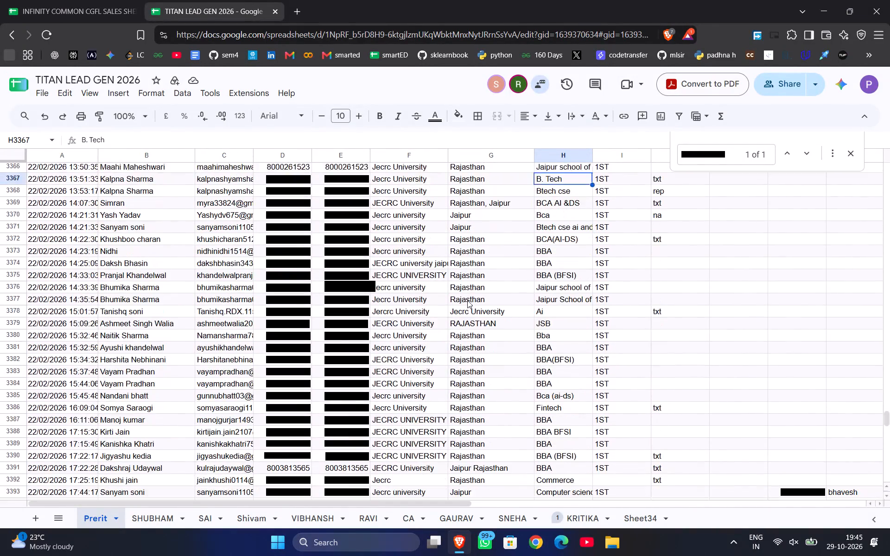
pyautogui.scroll(1, 467, 300)
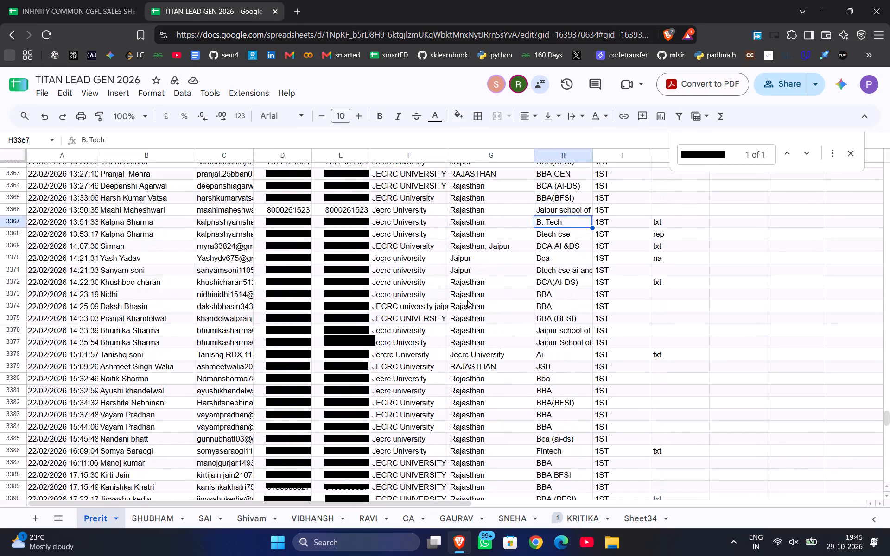
pyautogui.scroll(-1, 467, 300)
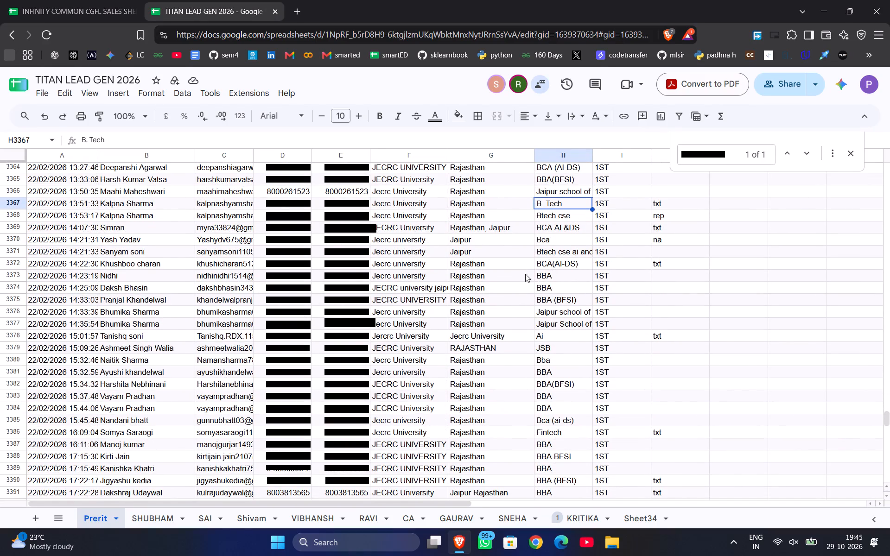
pyautogui.scroll(-1, 534, 298)
pyautogui.hscroll(1, 534, 298)
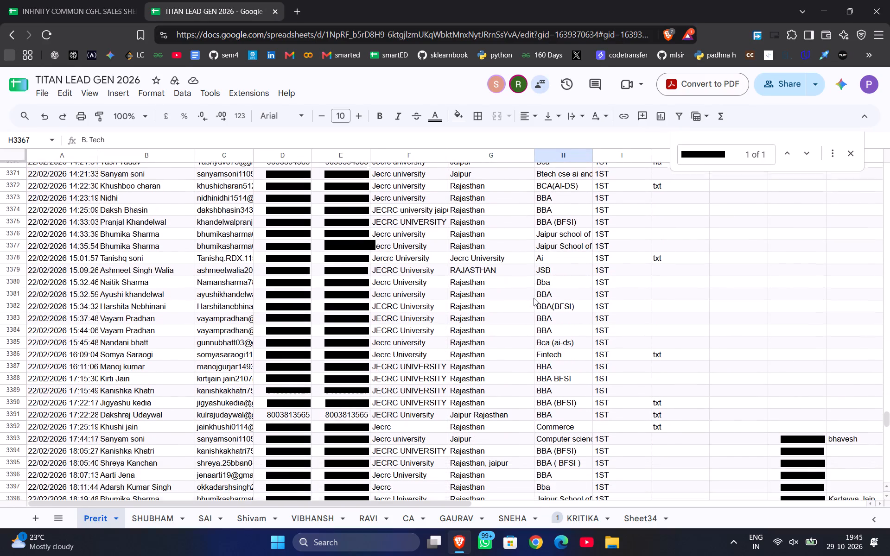
pyautogui.hscroll(1, 534, 298)
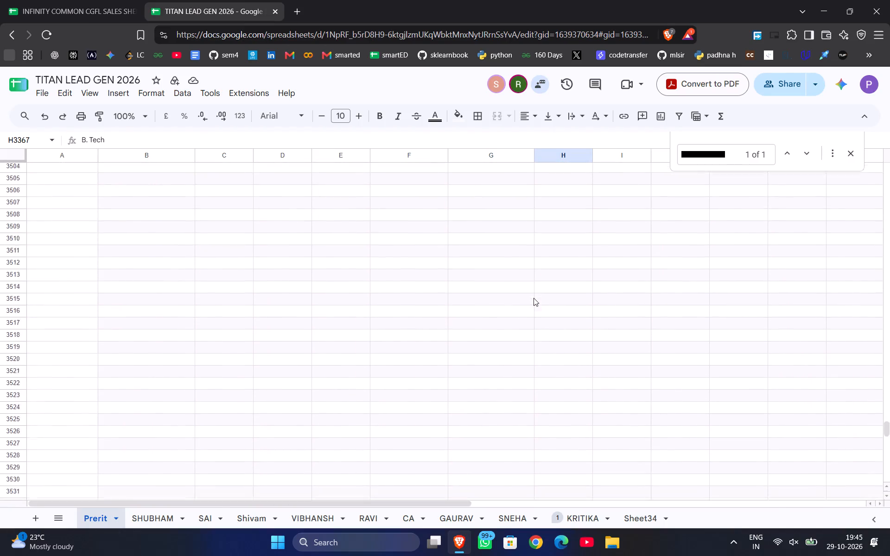
pyautogui.hscroll(1, 534, 298)
pyautogui.scroll(9, 534, 298)
pyautogui.scroll(-2, 534, 298)
pyautogui.scroll(2, 534, 298)
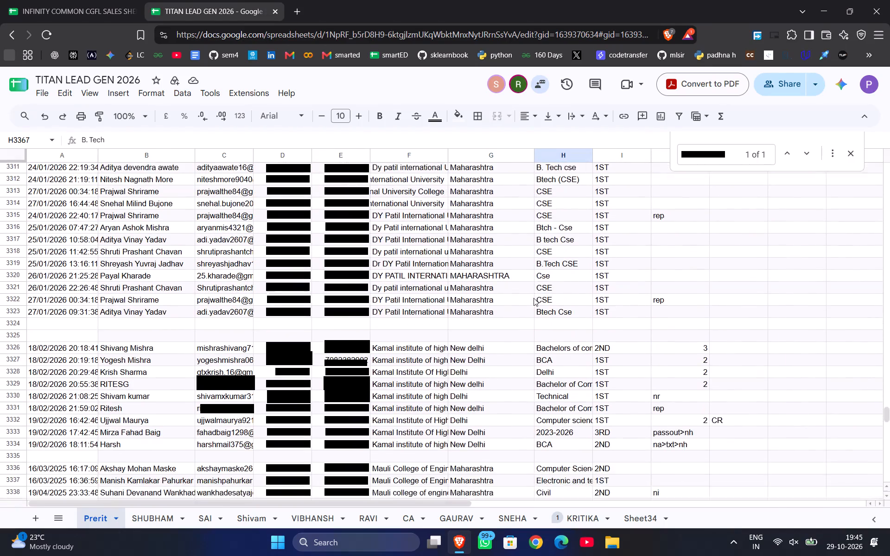
pyautogui.scroll(3, 534, 298)
pyautogui.scroll(-5, 534, 298)
pyautogui.scroll(1, 534, 298)
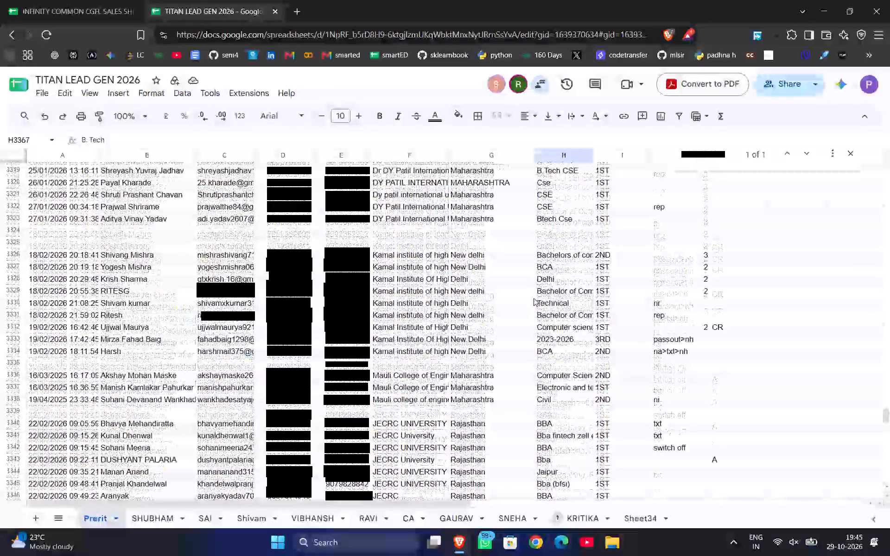
pyautogui.scroll(1, 534, 298)
pyautogui.scroll(-1, 534, 298)
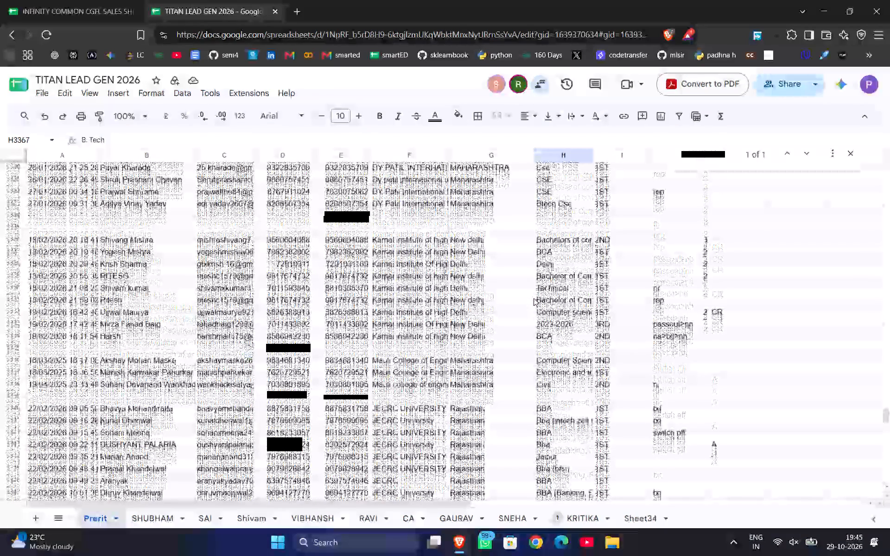
pyautogui.scroll(-2, 534, 298)
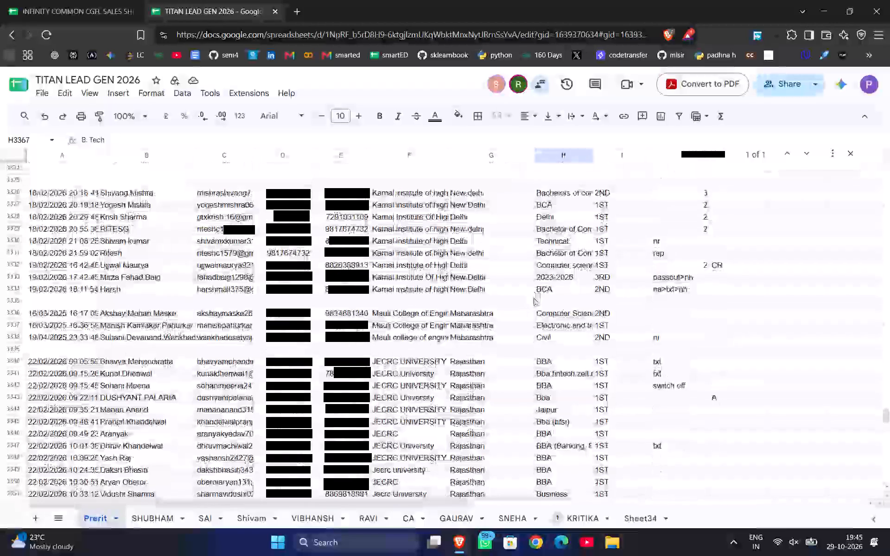
pyautogui.scroll(-2, 534, 298)
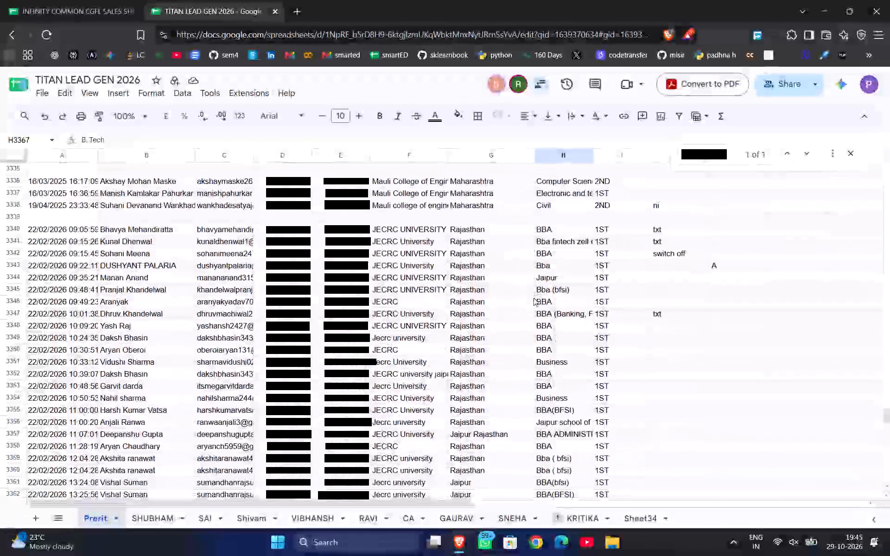
pyautogui.scroll(-1, 534, 298)
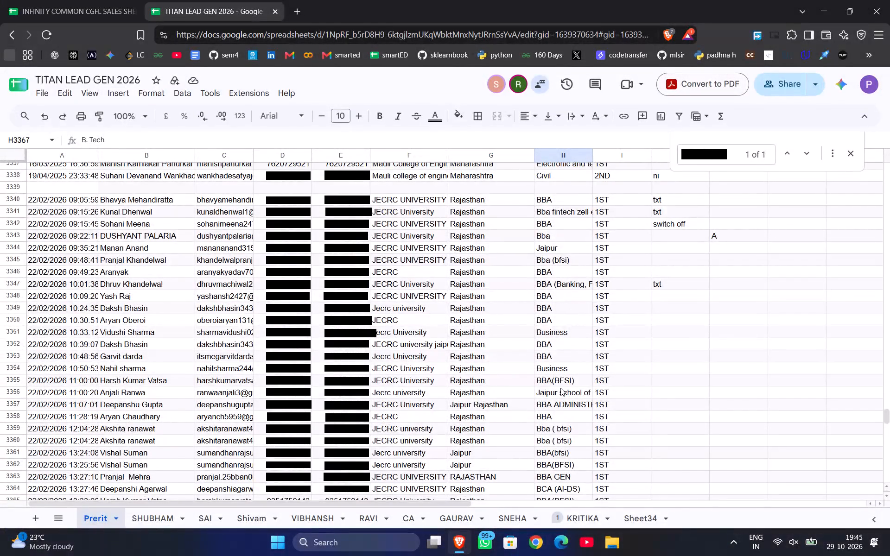
# Copy the phone number of the B. Tech lead in row 3367 of the Prerit sheet.
pyautogui.scroll(-2, 560, 388)
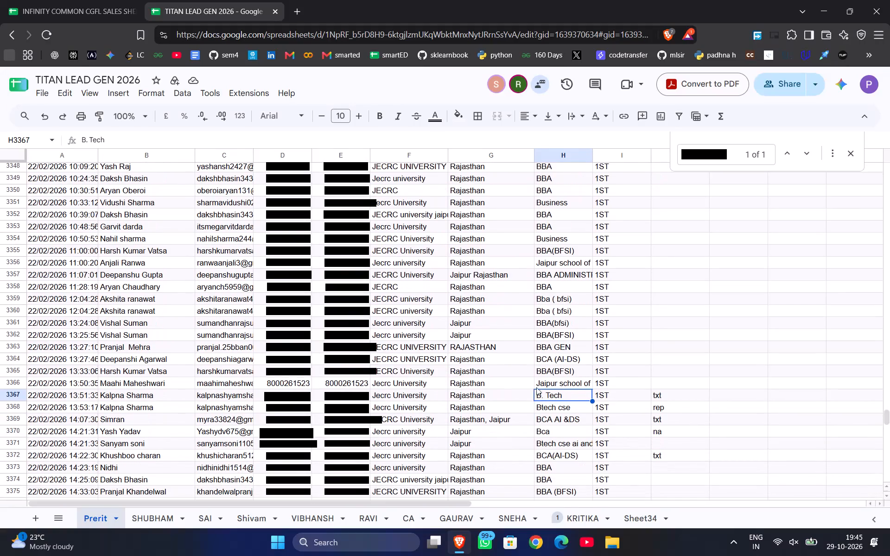
pyautogui.hscroll(3, 452, 376)
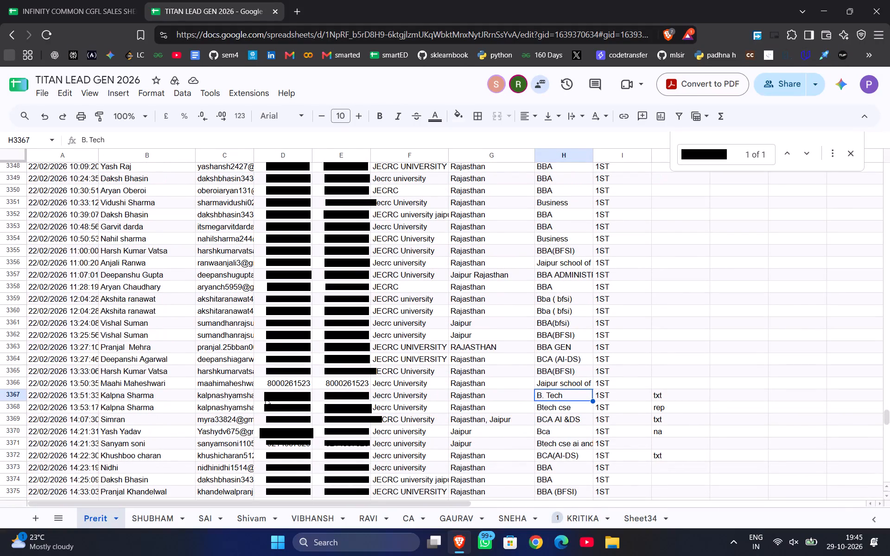
pyautogui.tripleClick(265, 398)
pyautogui.click(265, 398)
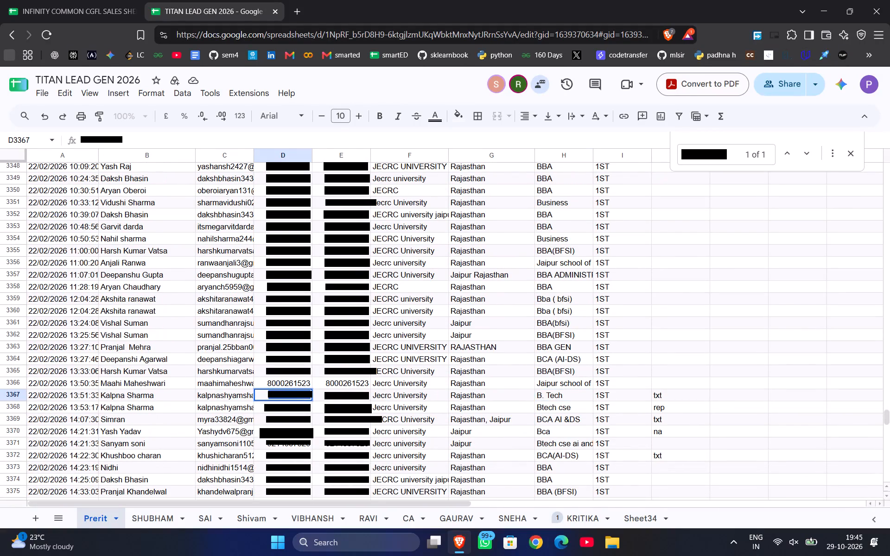
pyautogui.hotkey('ctrl', 'c')
pyautogui.hotkey('ctrl', 'c')
pyautogui.hotkey('ctrl', 'c')
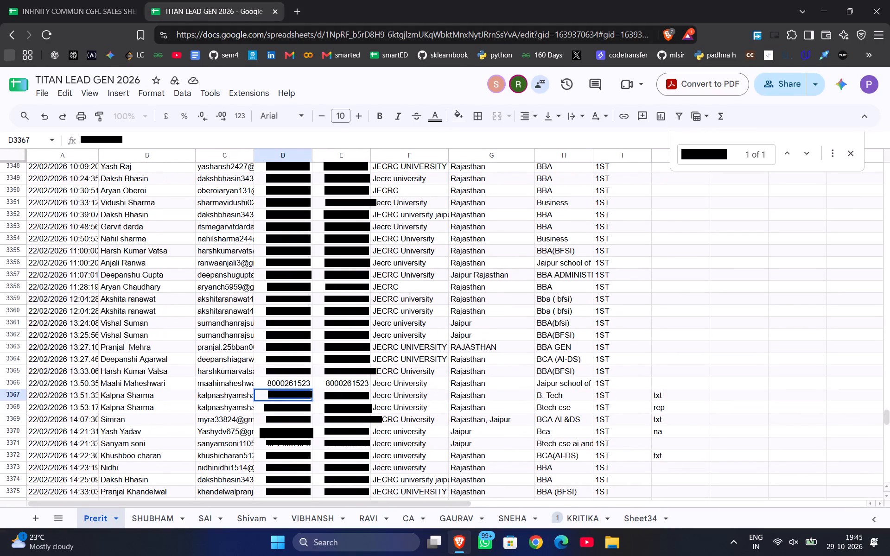
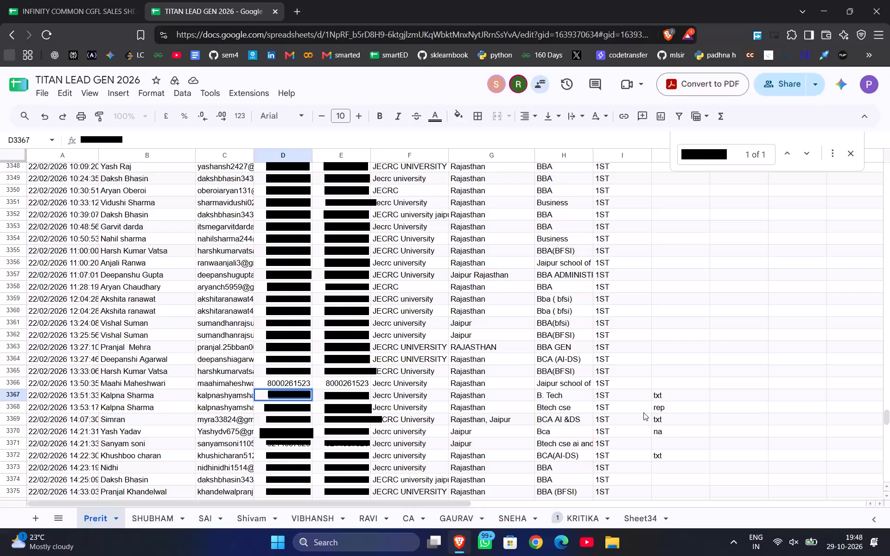
# Check the full course entry of the Jecrc university lead in row 3371 of the Prerit sheet.
pyautogui.scroll(-1, 588, 417)
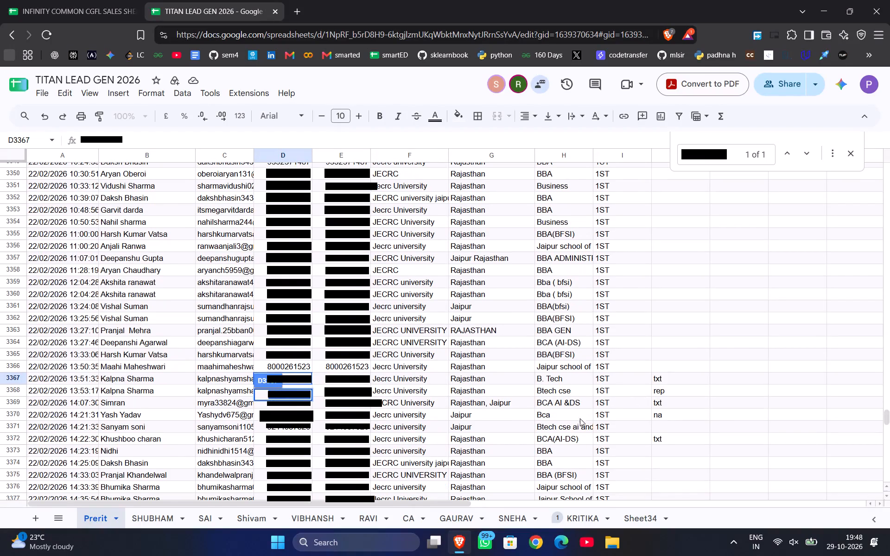
pyautogui.click(563, 427)
pyautogui.hscroll(4, 563, 427)
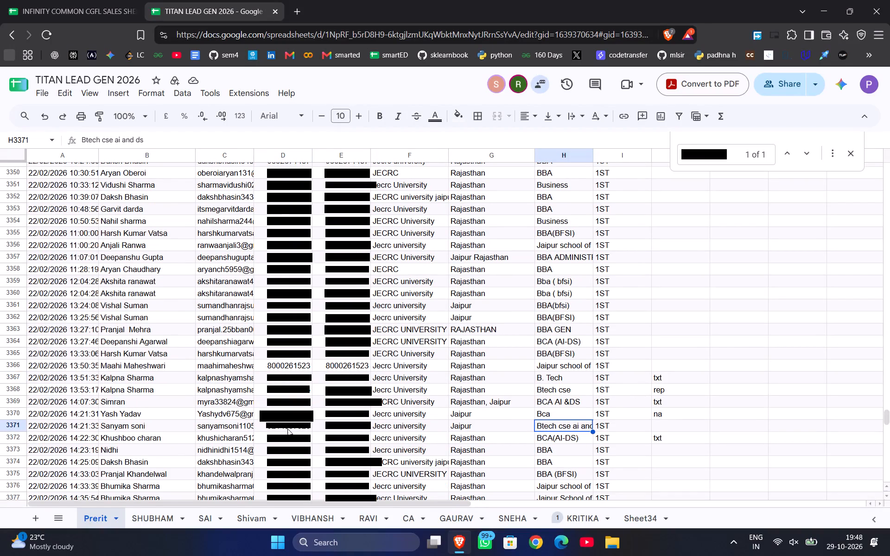
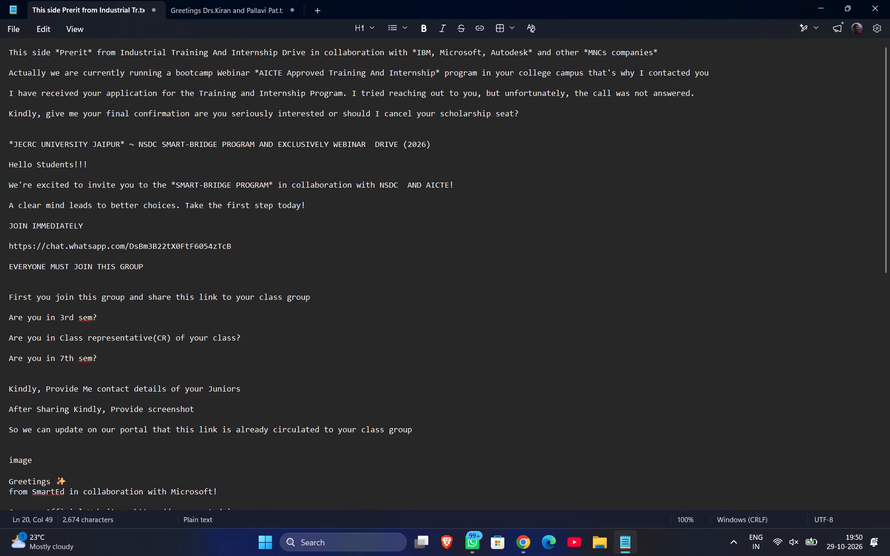
# Copy the WhatsApp group invite link under JOIN IMMEDIATELY in the JECRC University message template in Notepad.
pyautogui.hotkey('shift', 'Home')
pyautogui.hotkey('ctrl', 'c')
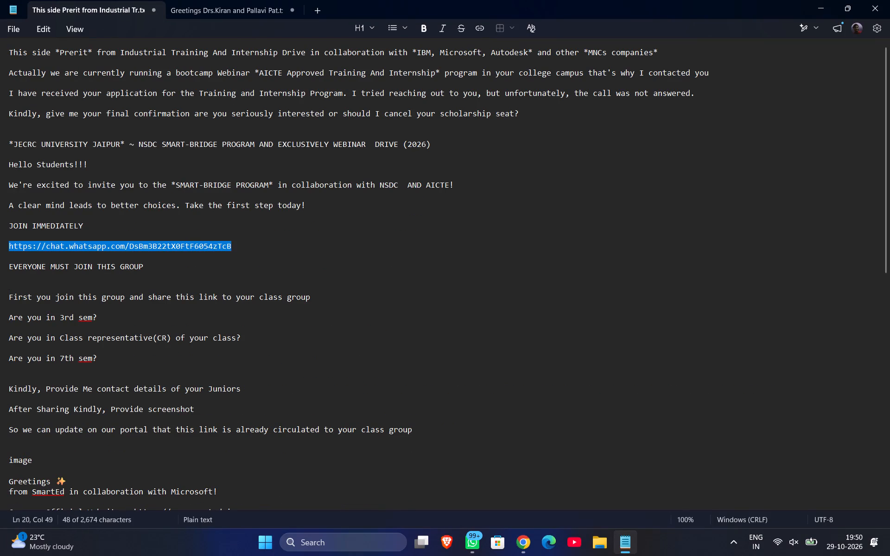
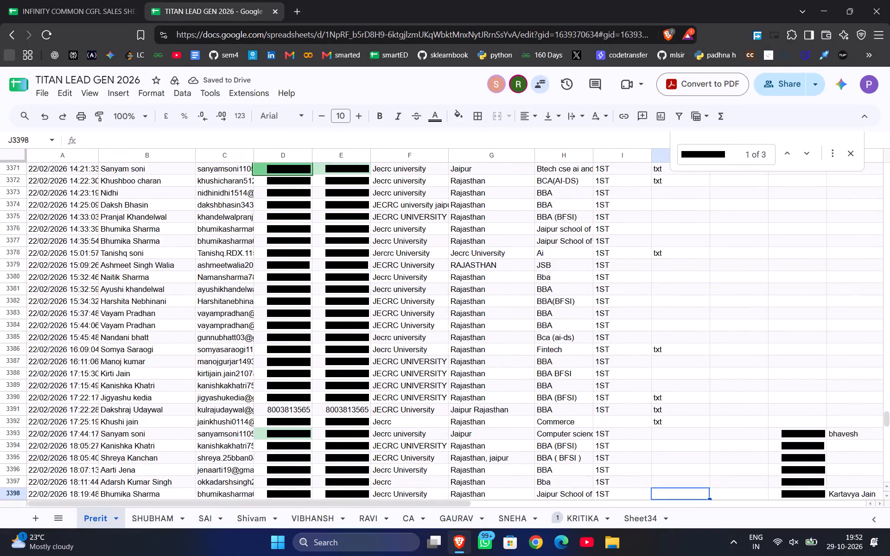
# Review the JECRC University leads and their logged statuses in the Prerit sheet, from row 3398 to about row 3413.
pyautogui.press('Down')
pyautogui.press('Down')
pyautogui.press('Down')
pyautogui.press('Down')
pyautogui.press('Down')
pyautogui.press('Down')
pyautogui.press('Down')
pyautogui.press('Down')
pyautogui.press('Down')
pyautogui.press('Down')
pyautogui.press('Down')
pyautogui.press('Down')
pyautogui.press('Down')
pyautogui.press('Down')
pyautogui.press('Down')
pyautogui.press('Down')
pyautogui.press('Down')
pyautogui.press('Down')
pyautogui.press('Down')
pyautogui.press('Down')
pyautogui.press('Down')
pyautogui.press('Down')
pyautogui.press('Down')
pyautogui.press('Down')
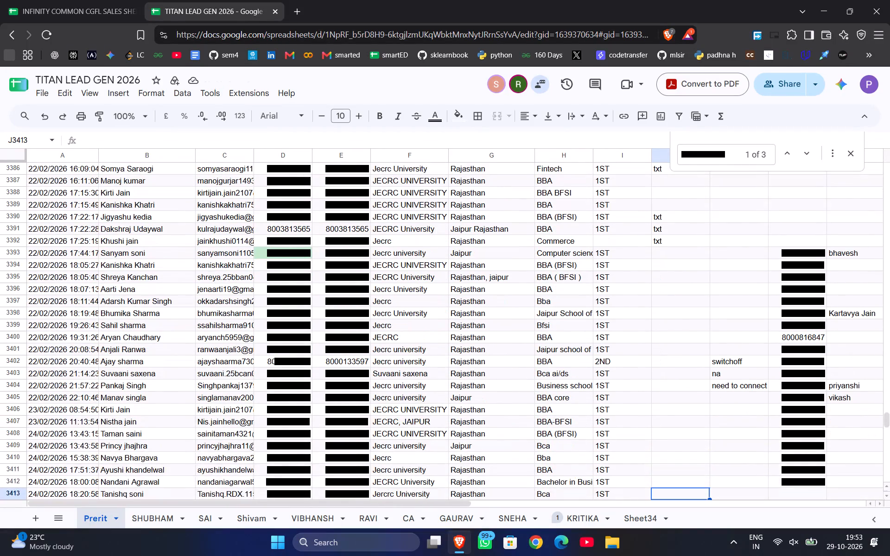
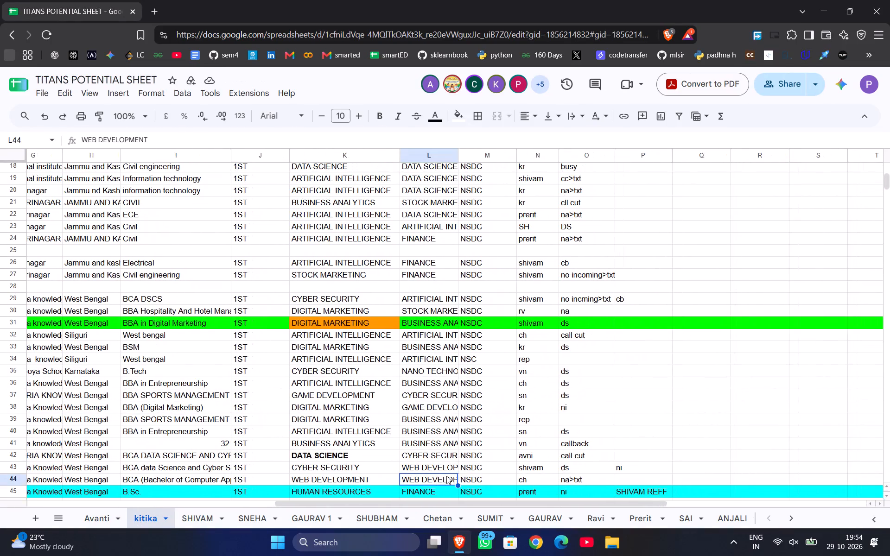
# Examine the newest Siliguri Institute leads at the end of the kitika sheet, down to row 180.
pyautogui.hotkey('ctrl', 'Down')
pyautogui.hotkey('ctrl', 'Down')
pyautogui.hotkey('ctrl', 'Down')
pyautogui.hotkey('ctrl', 'Down')
pyautogui.hotkey('ctrl', 'Down')
pyautogui.hotkey('ctrl', 'Down')
pyautogui.hotkey('ctrl', 'Down')
pyautogui.hotkey('ctrl', 'Down')
pyautogui.hotkey('ctrl', 'Down')
pyautogui.hotkey('ctrl', 'Down')
pyautogui.hotkey('ctrl', 'Down')
pyautogui.hotkey('ctrl', 'Down')
pyautogui.hotkey('ctrl', 'Down')
pyautogui.hotkey('ctrl', 'Down')
pyautogui.hotkey('ctrl', 'Down')
pyautogui.hotkey('ctrl', 'Down')
pyautogui.hotkey('ctrl', 'Down')
pyautogui.hotkey('ctrl', 'Down')
pyautogui.hotkey('ctrl', 'Up')
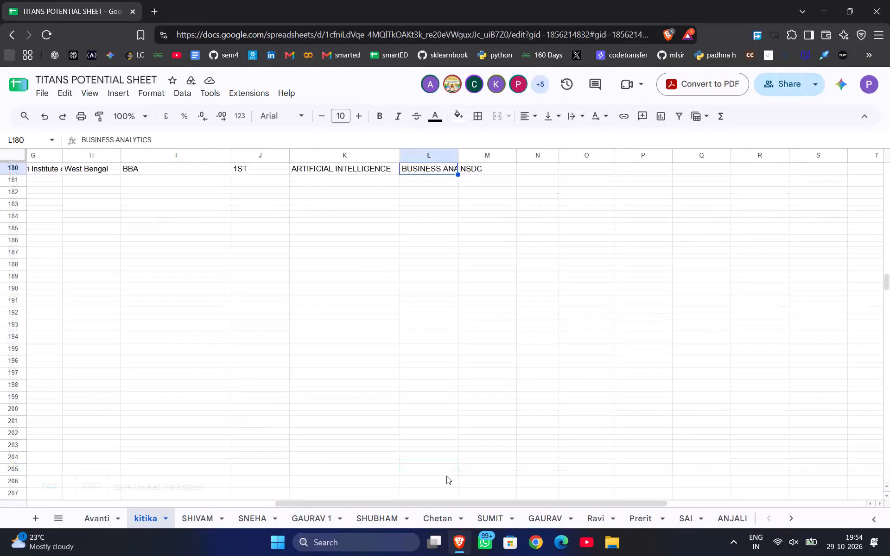
pyautogui.scroll(8, 446, 476)
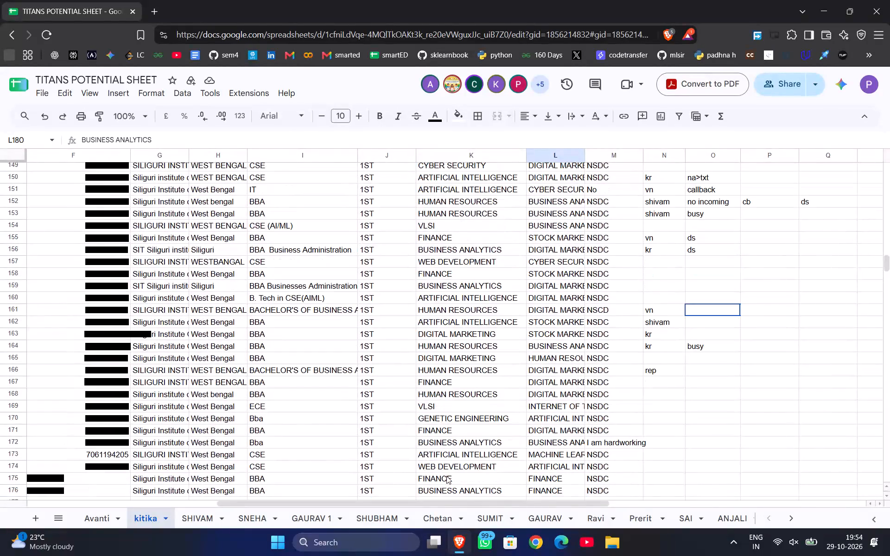
pyautogui.hscroll(9, 446, 476)
pyautogui.scroll(-5, 446, 476)
pyautogui.scroll(1, 446, 476)
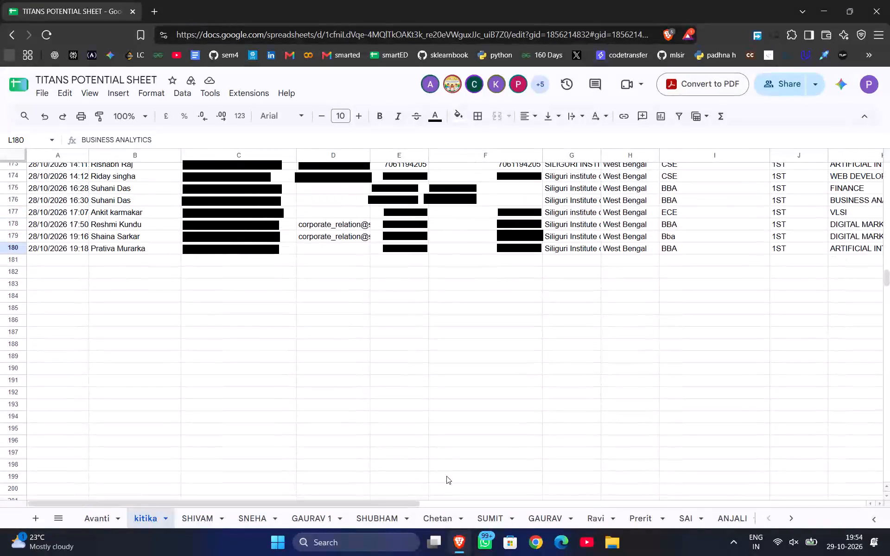
pyautogui.scroll(1, 446, 476)
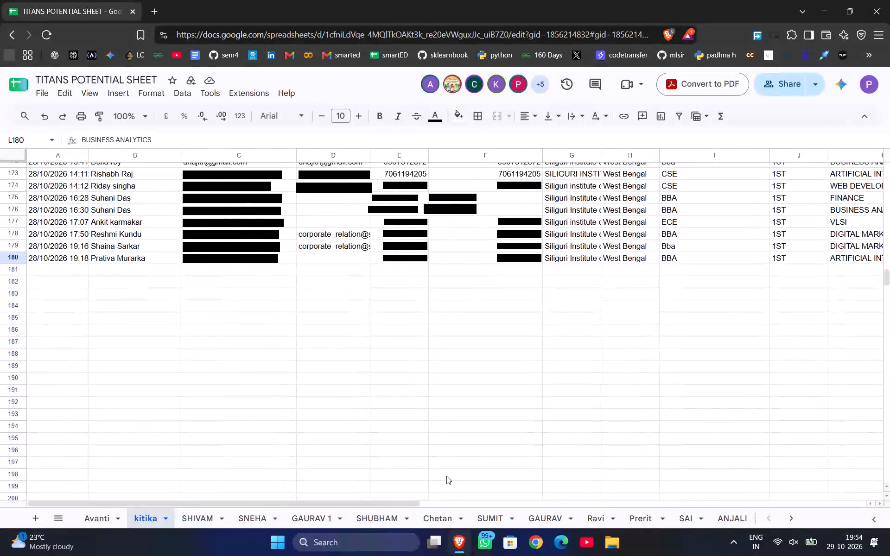
pyautogui.hscroll(-3, 446, 476)
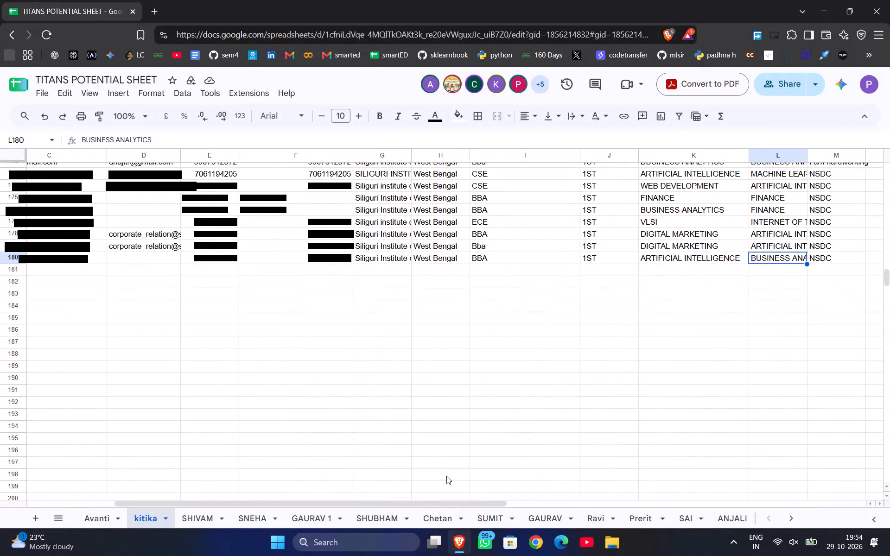
pyautogui.hscroll(2, 446, 476)
pyautogui.hscroll(-3, 446, 476)
pyautogui.scroll(2, 446, 476)
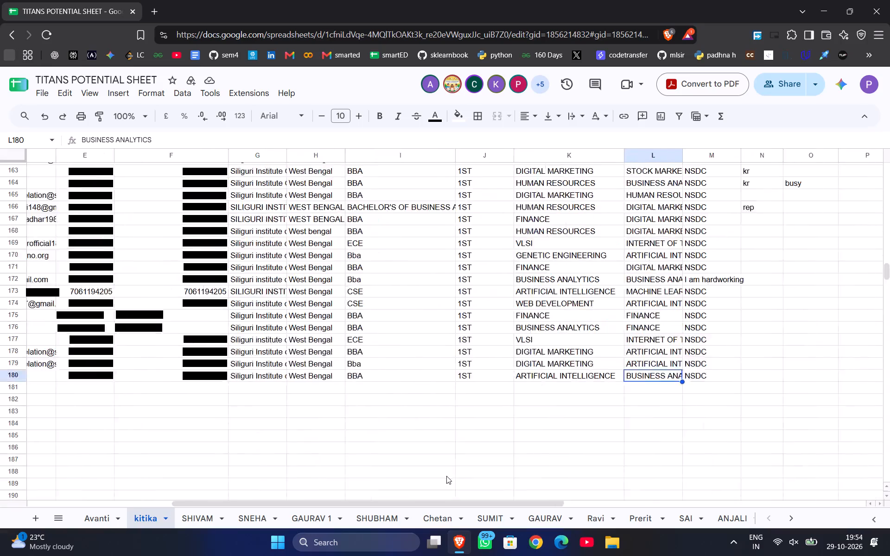
# Examine the caller assignments and call statuses of the kitika leads from about row 124 to row 165.
pyautogui.scroll(2, 446, 476)
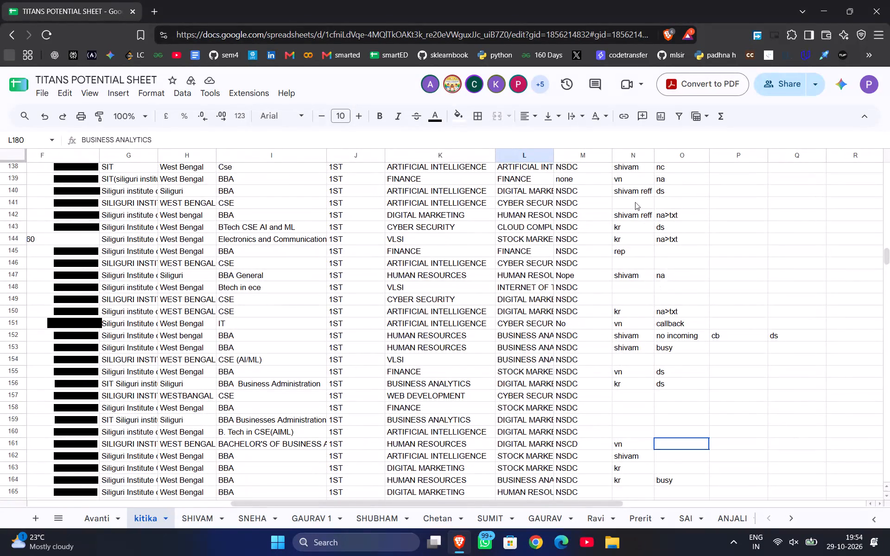
pyautogui.click(630, 200)
pyautogui.scroll(2, 630, 200)
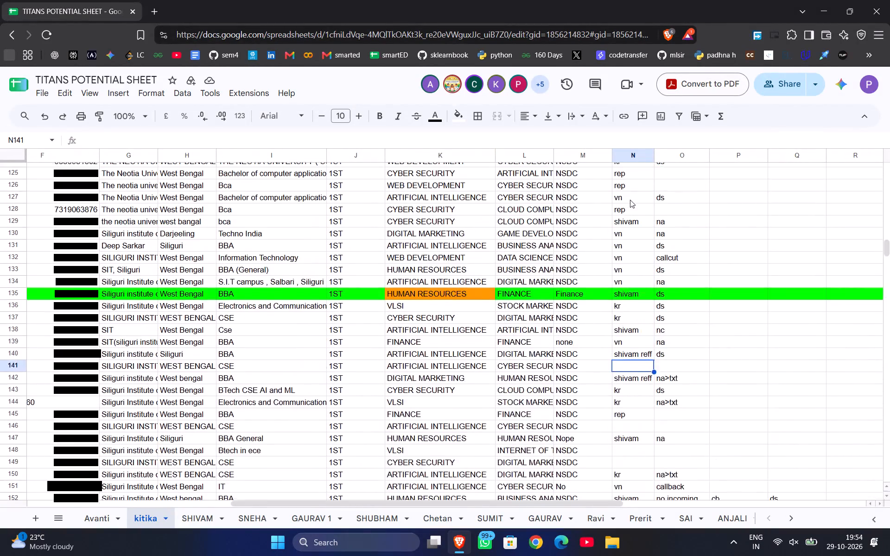
pyautogui.scroll(4, 630, 200)
pyautogui.scroll(-3, 630, 200)
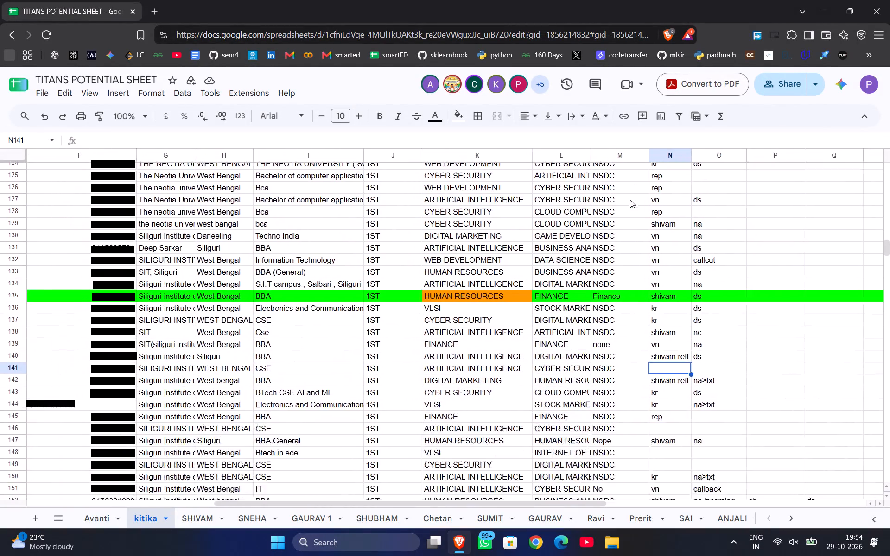
pyautogui.scroll(-2, 630, 200)
pyautogui.hscroll(5, 364, 316)
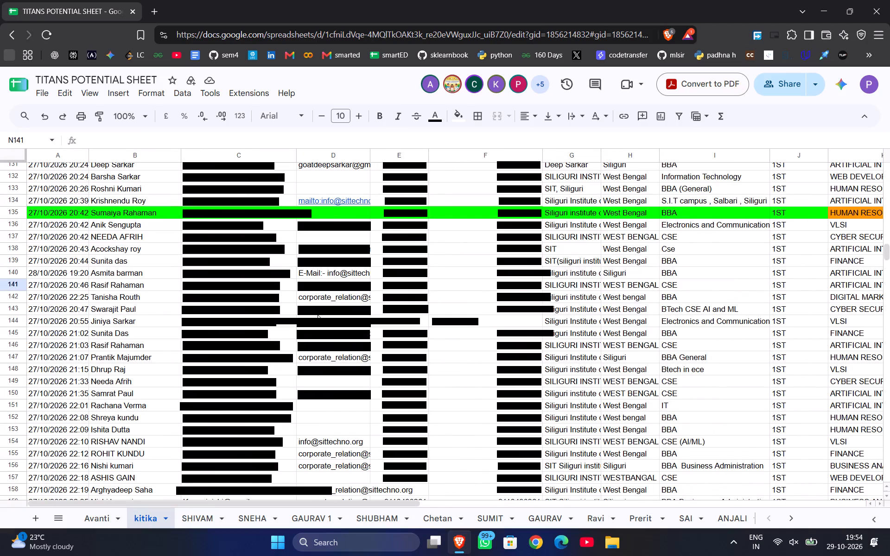
pyautogui.hscroll(-4, 412, 287)
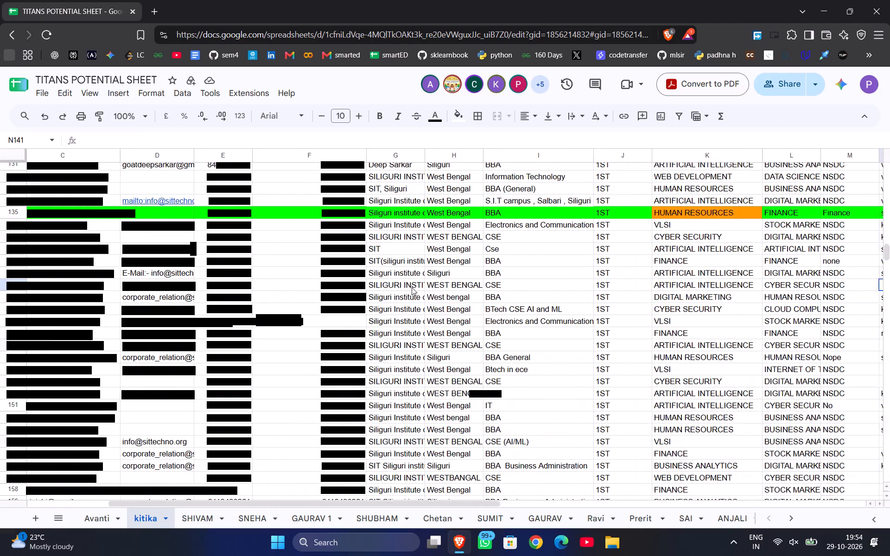
pyautogui.scroll(-3, 412, 287)
# Check the kitika sheet for duplicates of the row 180 lead's phone number, and copy the number.
pyautogui.click(528, 381)
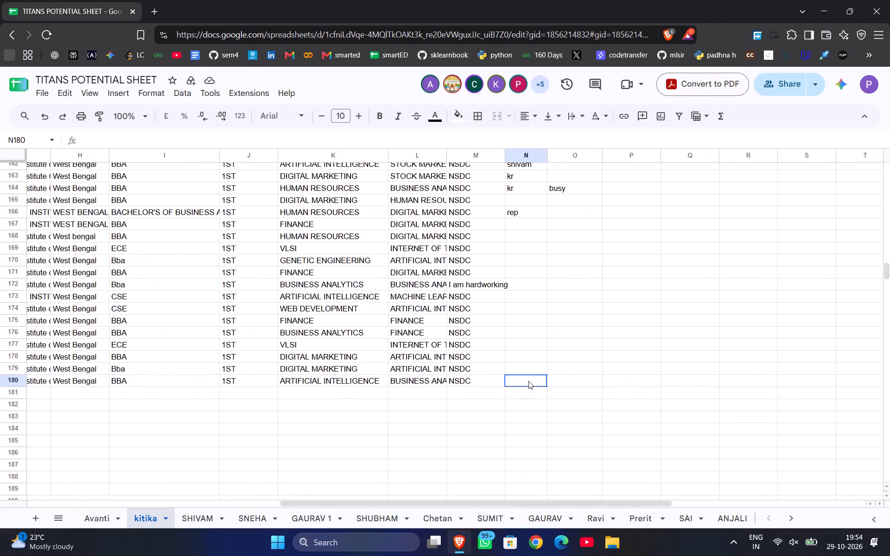
pyautogui.hscroll(5, 528, 381)
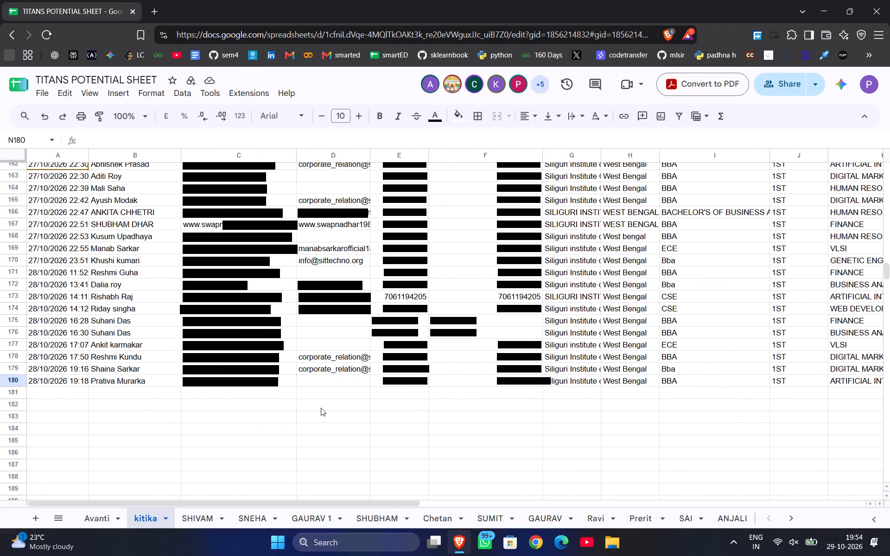
pyautogui.click(404, 381)
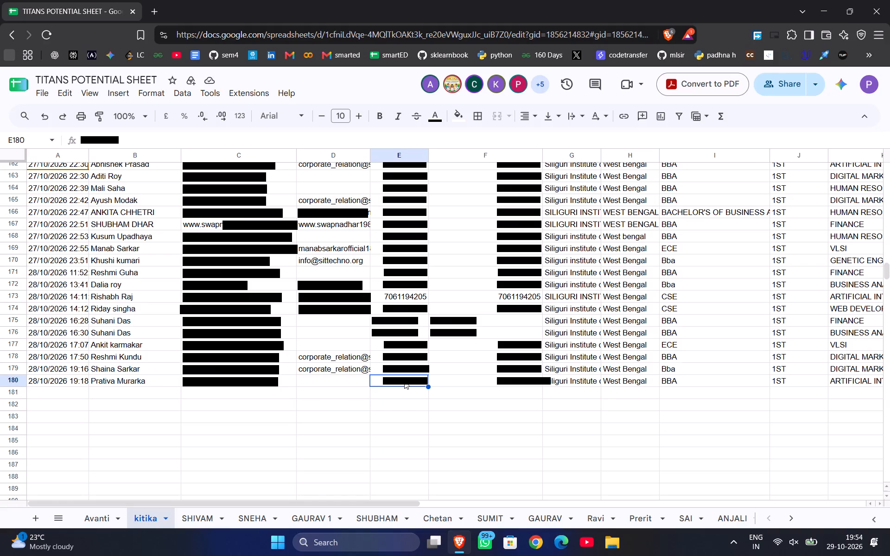
pyautogui.hotkey('ctrl', 'c')
pyautogui.hotkey('ctrl', 'f')
pyautogui.hotkey('ctrl', 'v')
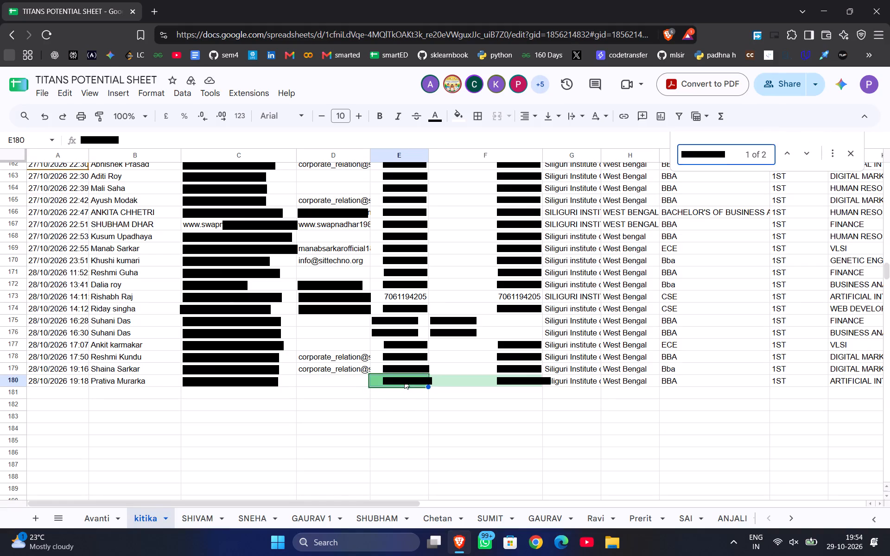
pyautogui.tripleClick(404, 381)
pyautogui.click(404, 381)
pyautogui.hotkey('ctrl', 'c')
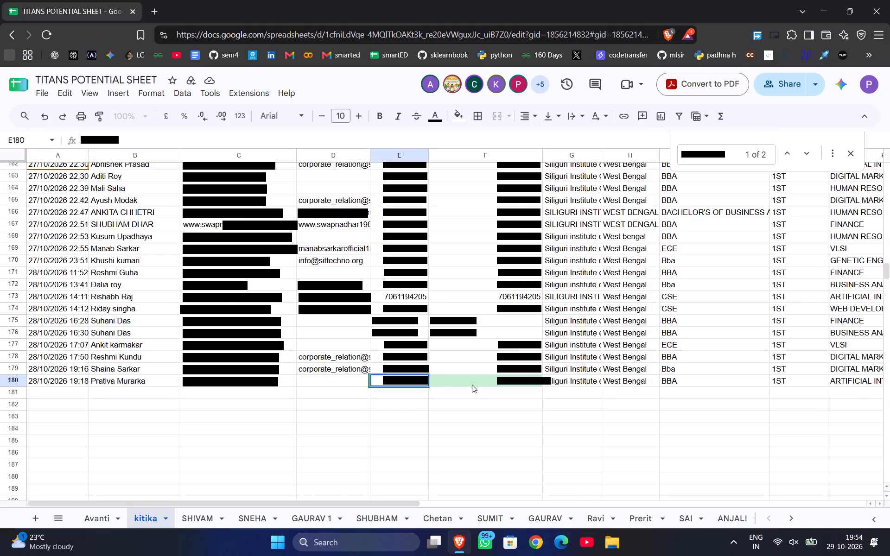
# Assign the row 180 lead by entering prerit as its caller in column N.
pyautogui.click(482, 382)
pyautogui.hscroll(-6, 482, 382)
pyautogui.click(482, 382)
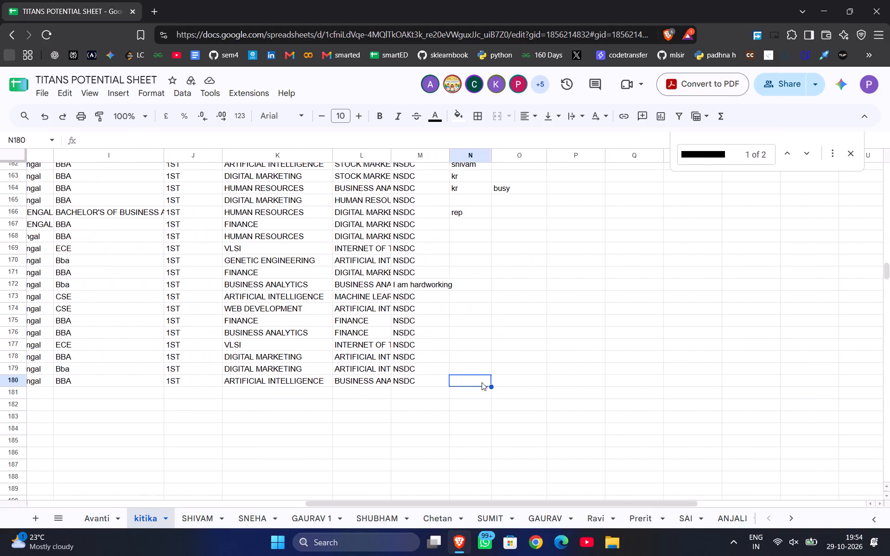
pyautogui.write('prerit')
pyautogui.press('Tab')
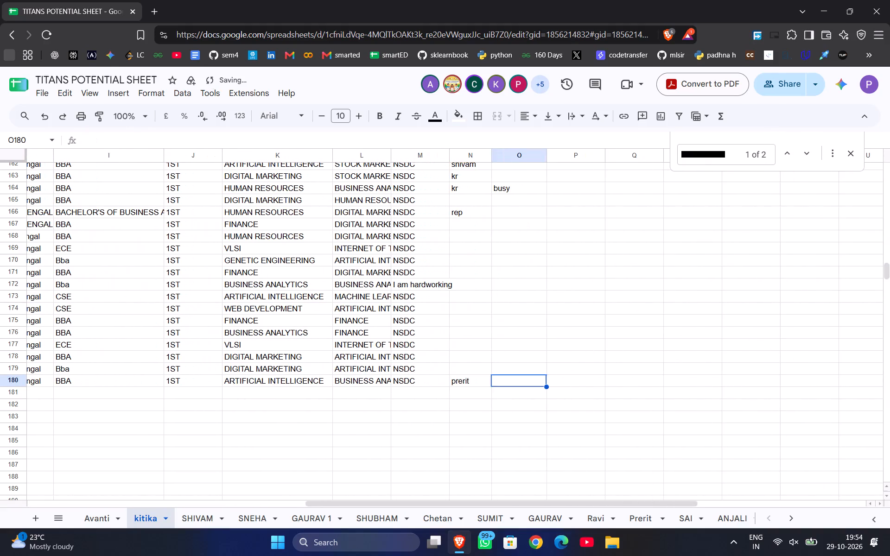
# Copy the phone number of the row 180 lead from column E.
pyautogui.hscroll(6, 482, 382)
pyautogui.tripleClick(395, 381)
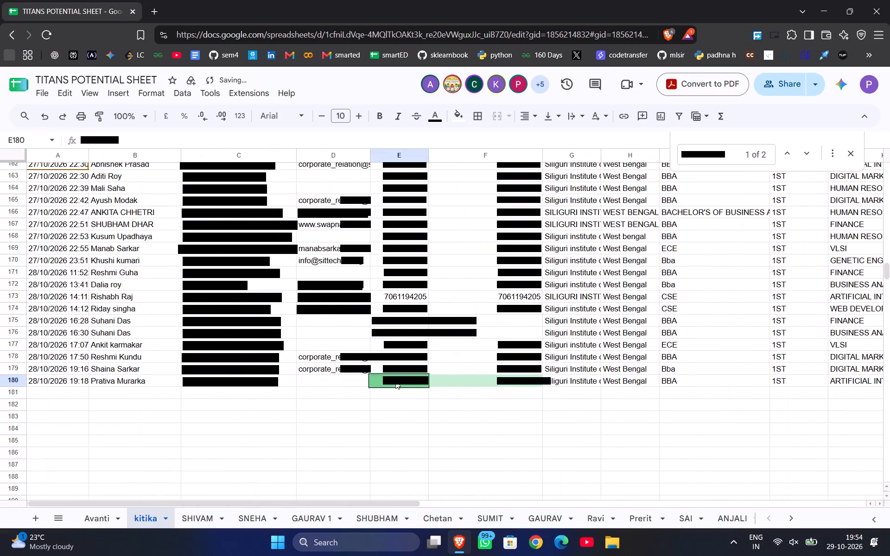
pyautogui.hotkey('ctrl', 'c')
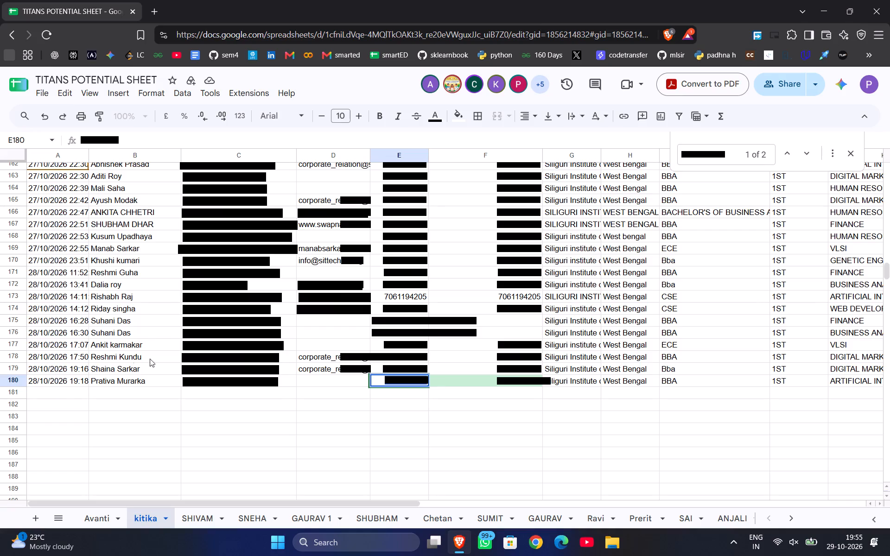
# Select the whole row 180 lead record and bring its caller and status cells into reach.
pyautogui.click(7, 382)
pyautogui.hscroll(-3, 7, 382)
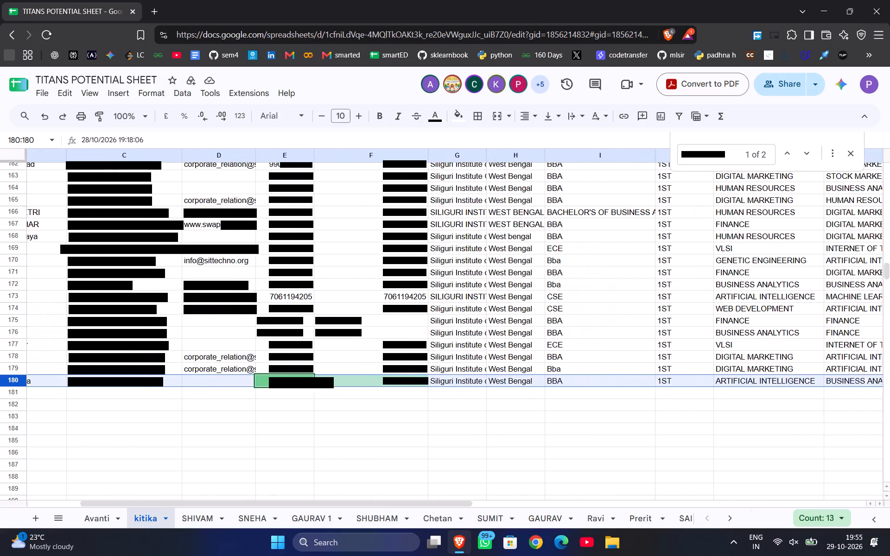
pyautogui.hscroll(-2, 7, 382)
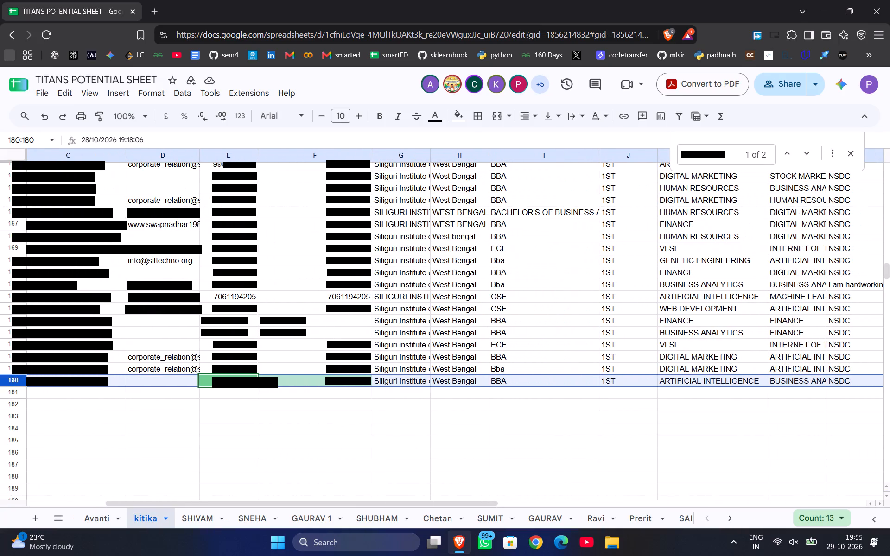
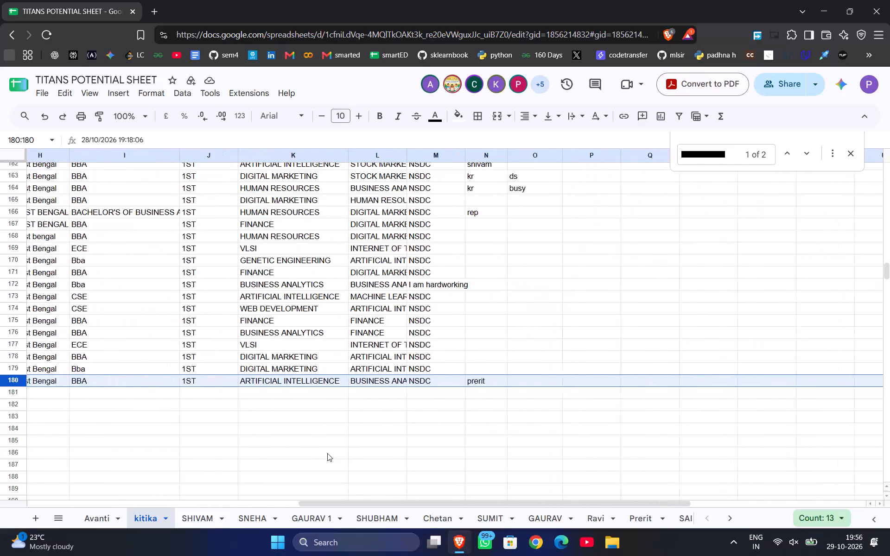
# Log the call status "cb @ 8:30" in column O for the row 180 lead on the kitika sheet.
pyautogui.click(406, 383)
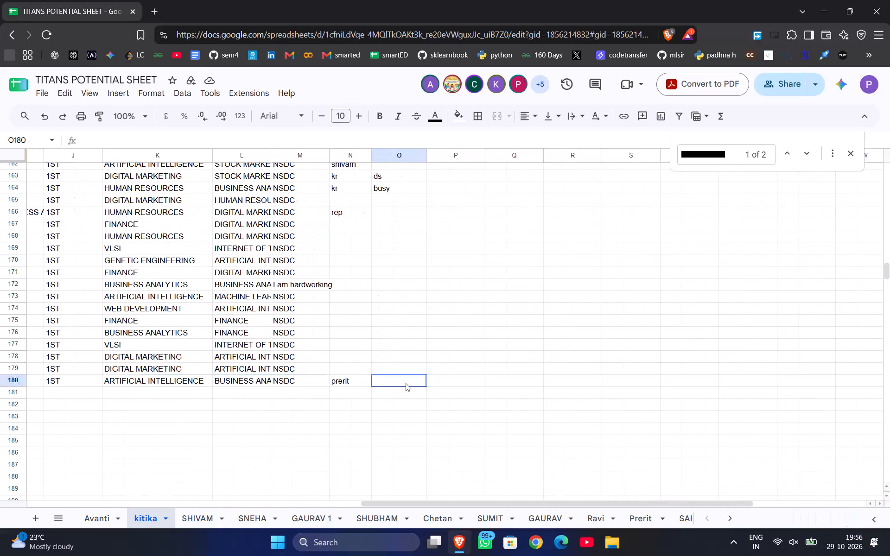
pyautogui.click(406, 383)
pyautogui.write('cb @')
pyautogui.press('space')
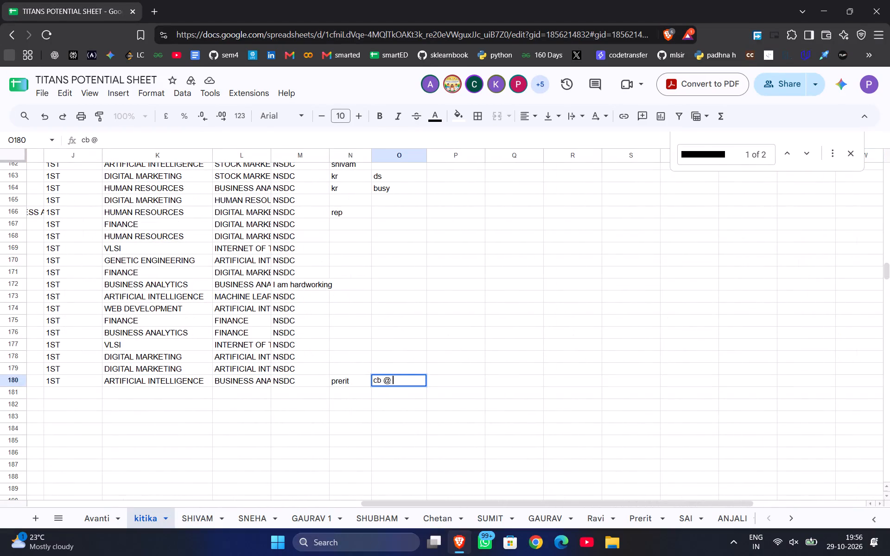
pyautogui.press('8')
pyautogui.hotkey('shift', ':')
pyautogui.write('30')
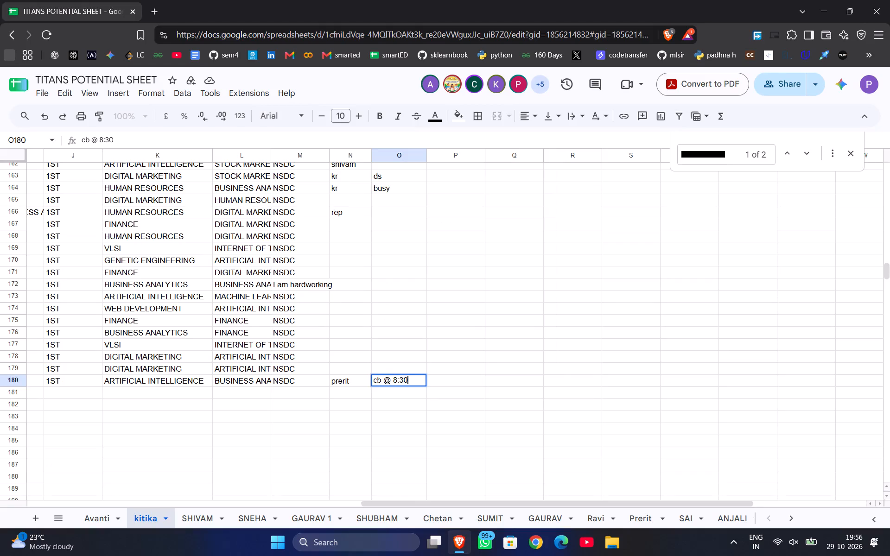
pyautogui.press('Left')
pyautogui.hscroll(8, 404, 384)
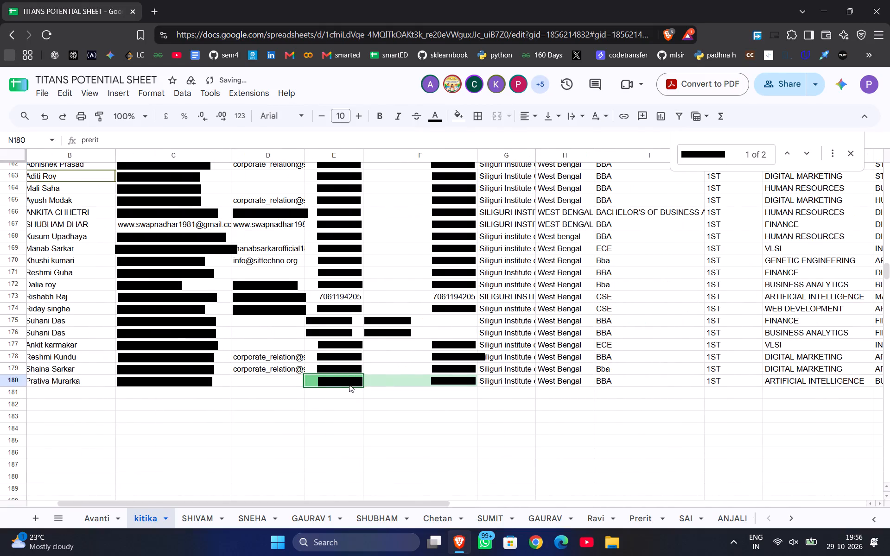
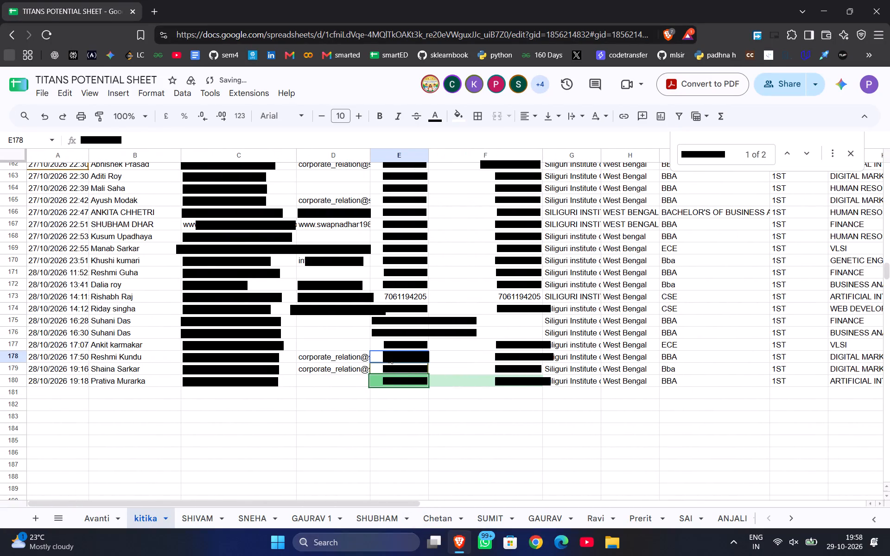
# Search the kitika sheet for the row 178 lead's contact number to check for duplicates, and copy the number.
pyautogui.hotkey('ctrl', 'c')
pyautogui.hotkey('ctrl', 'f')
pyautogui.hotkey('ctrl', 'v')
pyautogui.tripleClick(388, 355)
pyautogui.hotkey('ctrl', 'c')
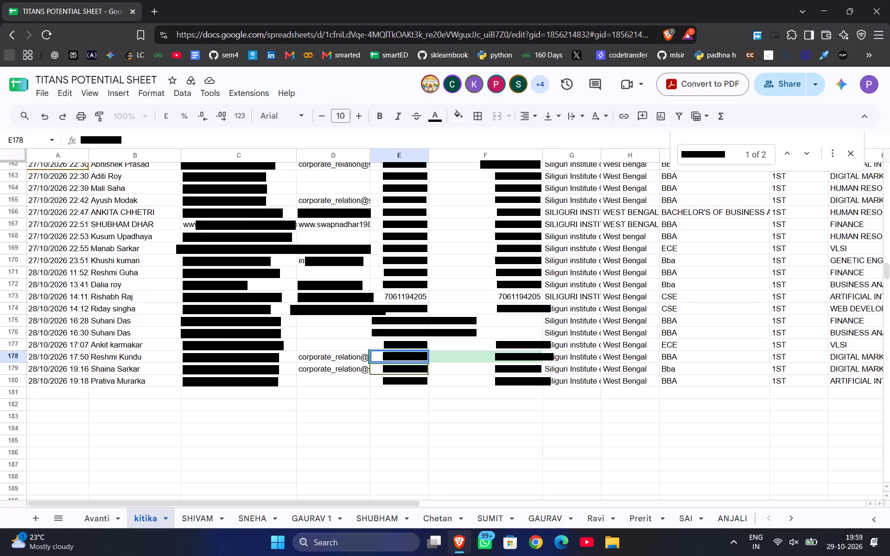
# Select the whole of row 178 and check that lead's details across to the claim and call status columns.
pyautogui.hscroll(-5, 388, 355)
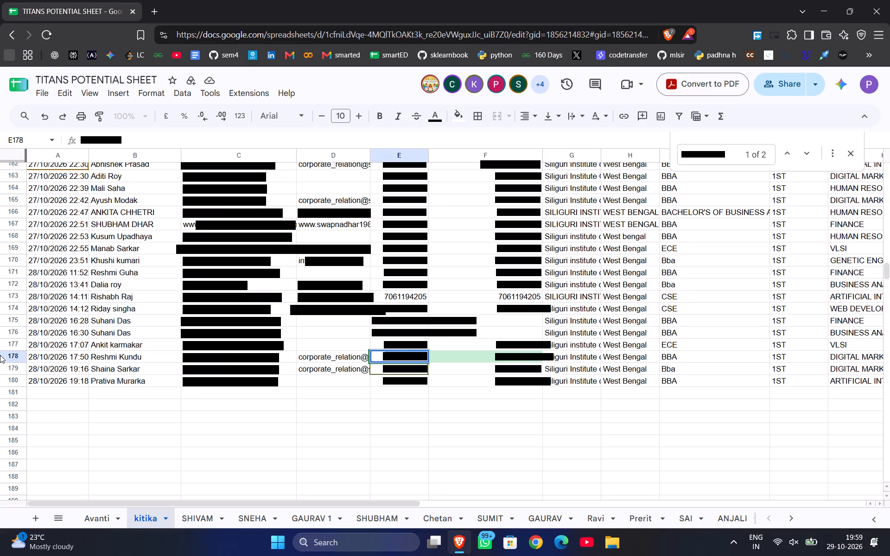
pyautogui.click(0, 355)
pyautogui.hscroll(-6, 0, 355)
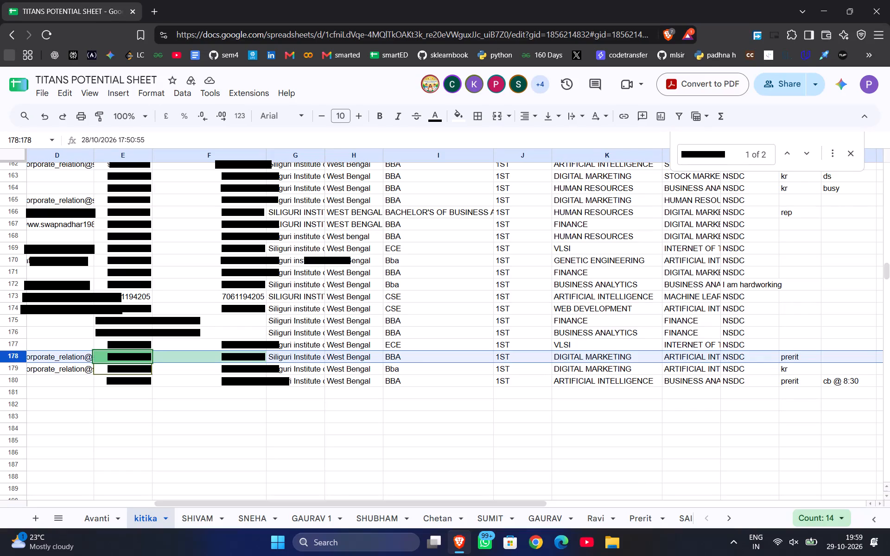
pyautogui.hscroll(10, 0, 355)
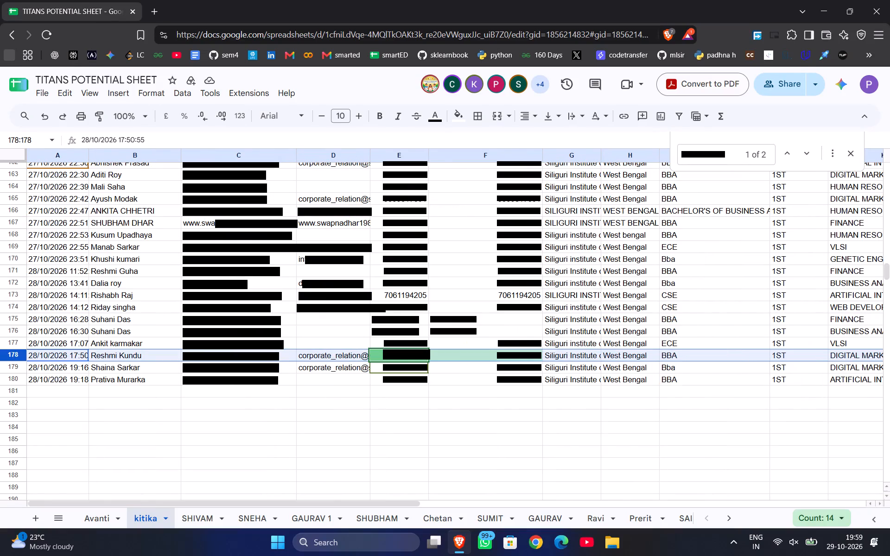
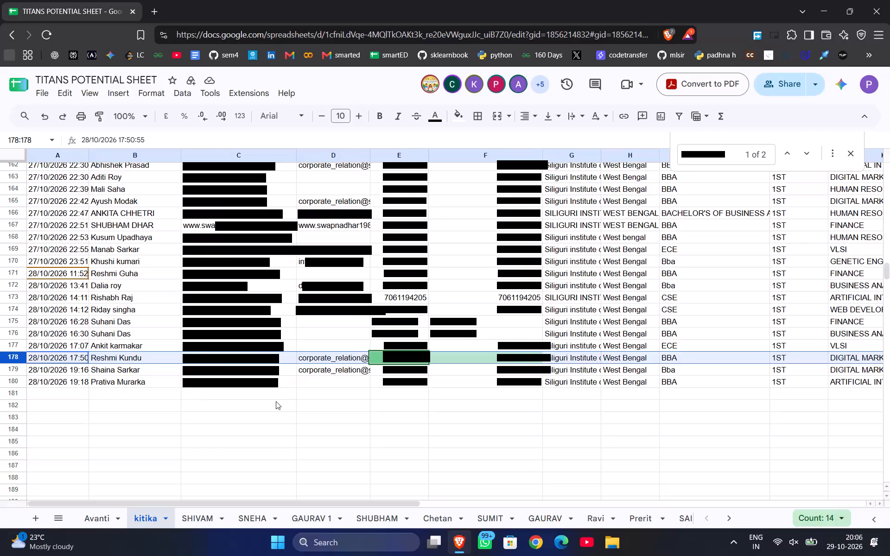
# Open the row 178 lead's contact number cell in the kitika sheet and select the number.
pyautogui.tripleClick(409, 357)
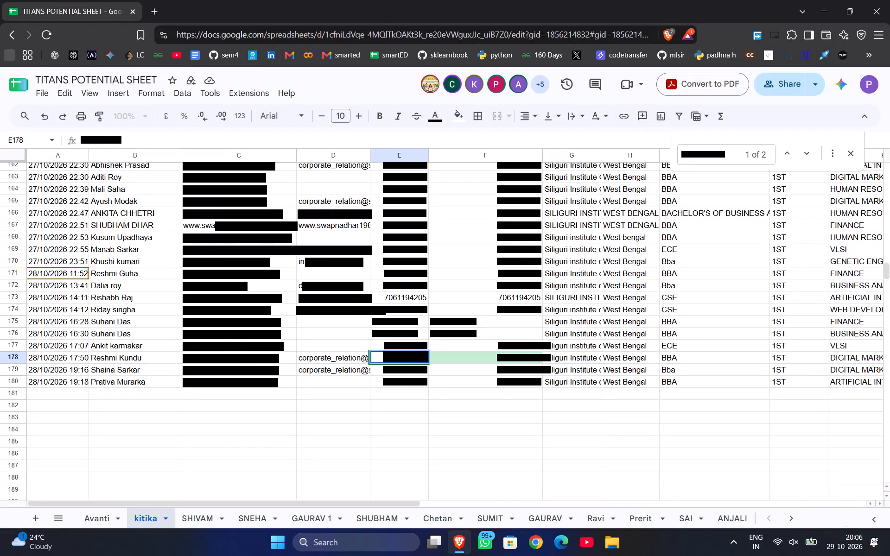
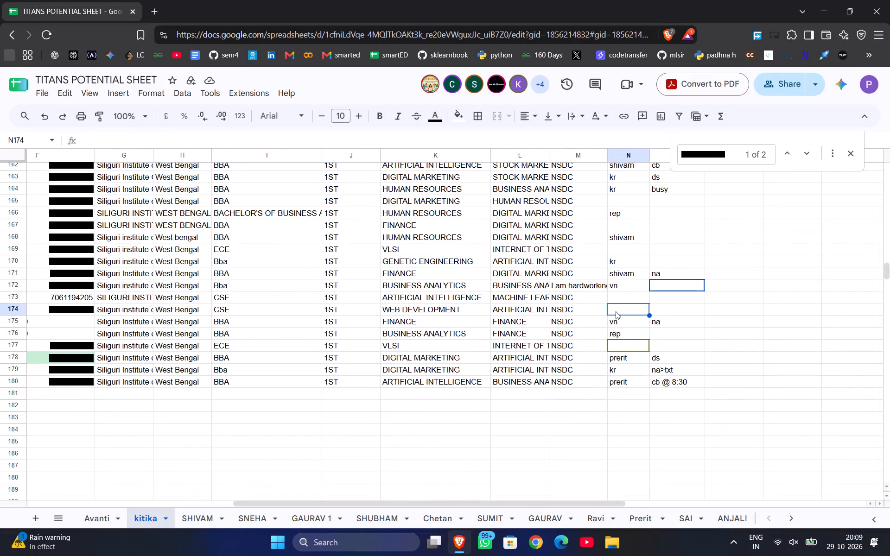
# Search the kitika sheet for the row 173 lead's column D e-mail entry to check for duplicates.
pyautogui.hscroll(8, 616, 311)
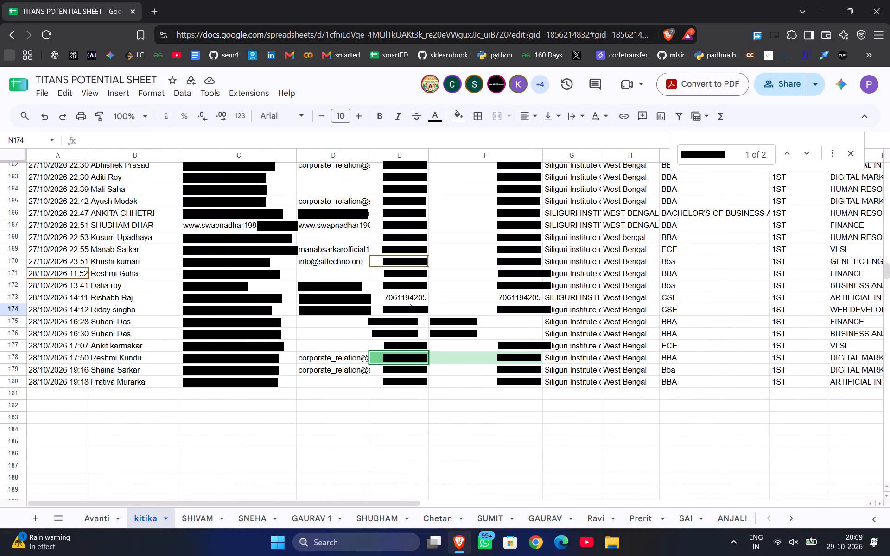
pyautogui.click(410, 304)
pyautogui.press('Left')
pyautogui.hotkey('ctrl', 'c')
pyautogui.hotkey('ctrl', 'f')
pyautogui.hotkey('ctrl', 'v')
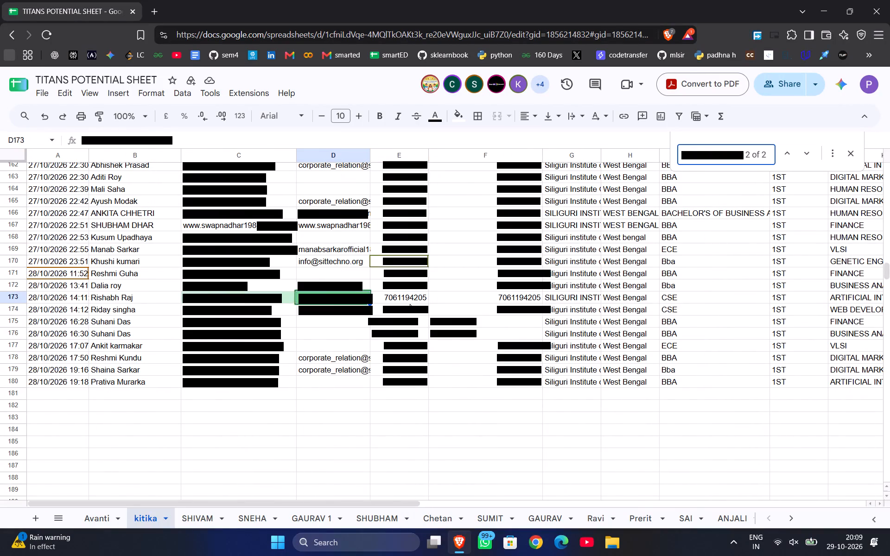
# Search the kitika sheet for the row 174 lead's column E contact number to check for duplicates.
pyautogui.press('Down')
pyautogui.press('Down')
pyautogui.press('Right')
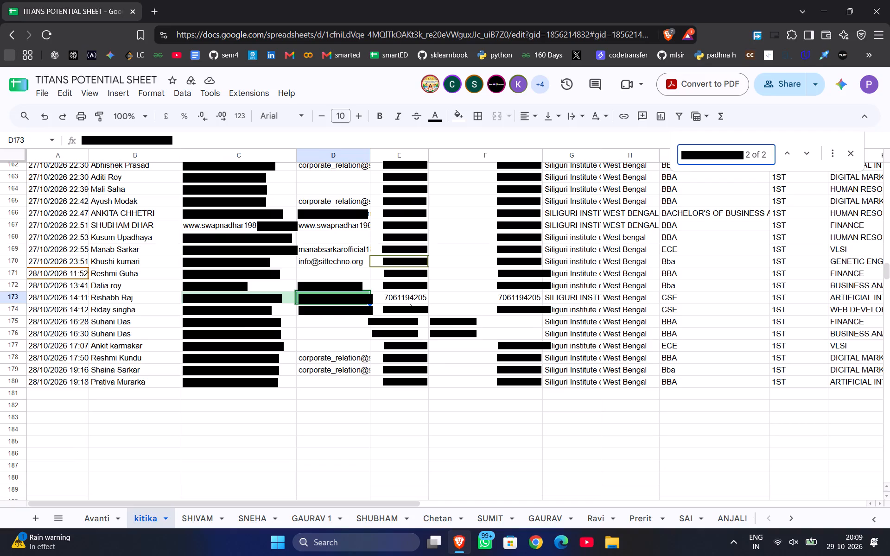
pyautogui.press('Escape')
pyautogui.press('Down')
pyautogui.press('Right')
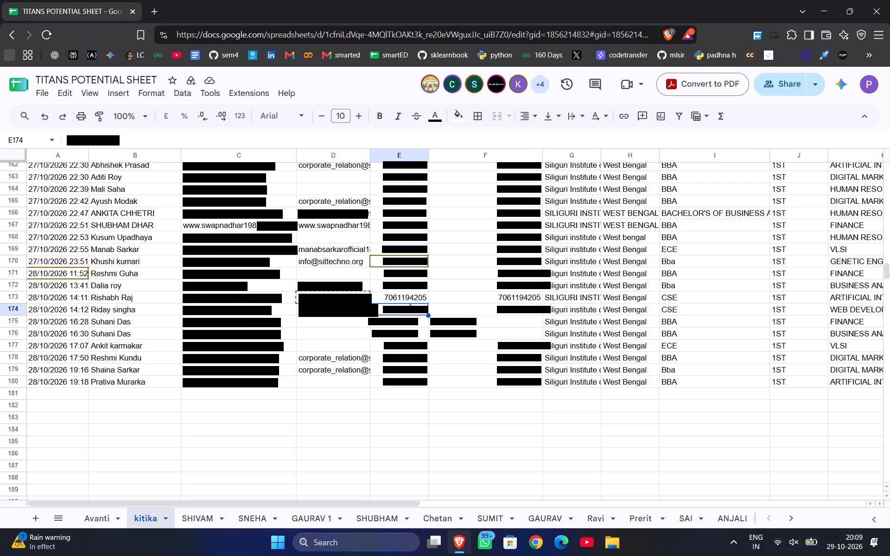
pyautogui.hotkey('ctrl', 'c')
pyautogui.hotkey('ctrl', 'f')
pyautogui.hotkey('ctrl', 'v')
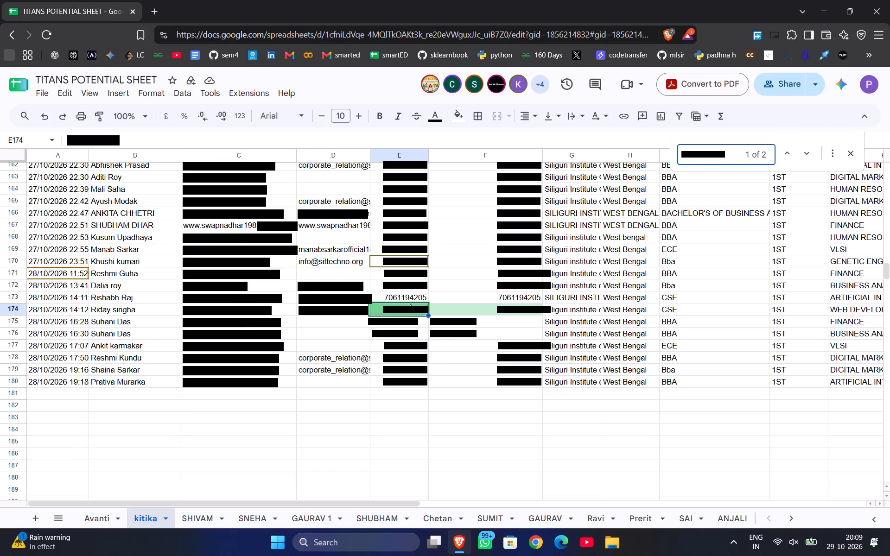
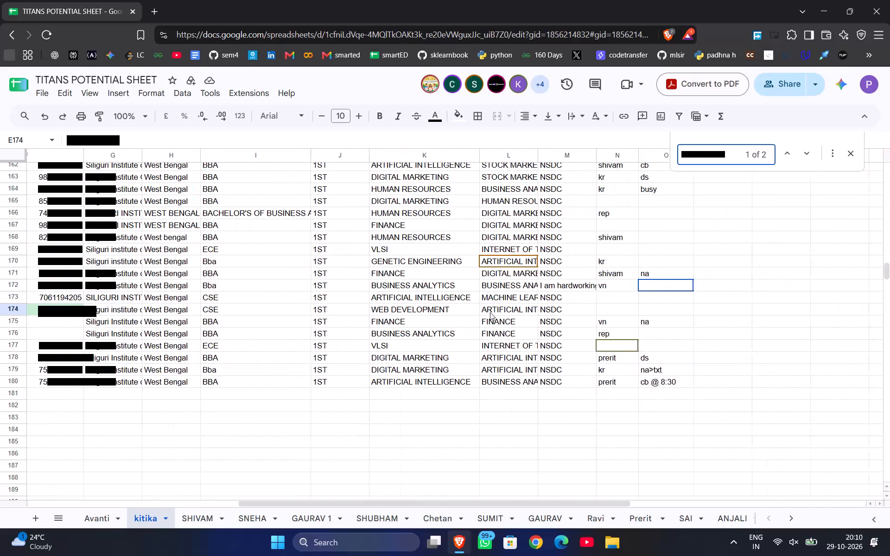
# Search the kitika sheet again for the row 174 lead's column E contact number.
pyautogui.hscroll(5, 490, 312)
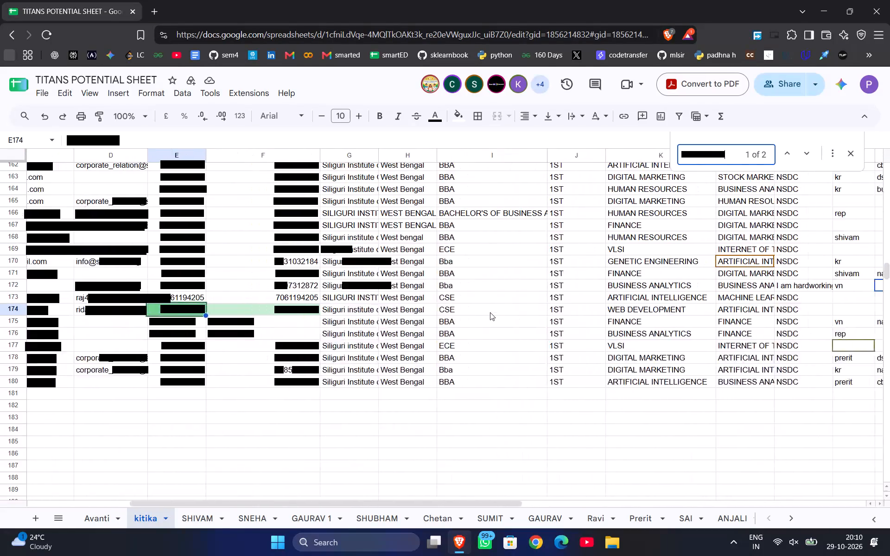
pyautogui.hotkey('ctrl', 'c')
pyautogui.hotkey('ctrl', 'f')
pyautogui.hotkey('ctrl', 'v')
# Claim the row 174 lead by entering "prerit" in column N.
pyautogui.hscroll(-1, 320, 306)
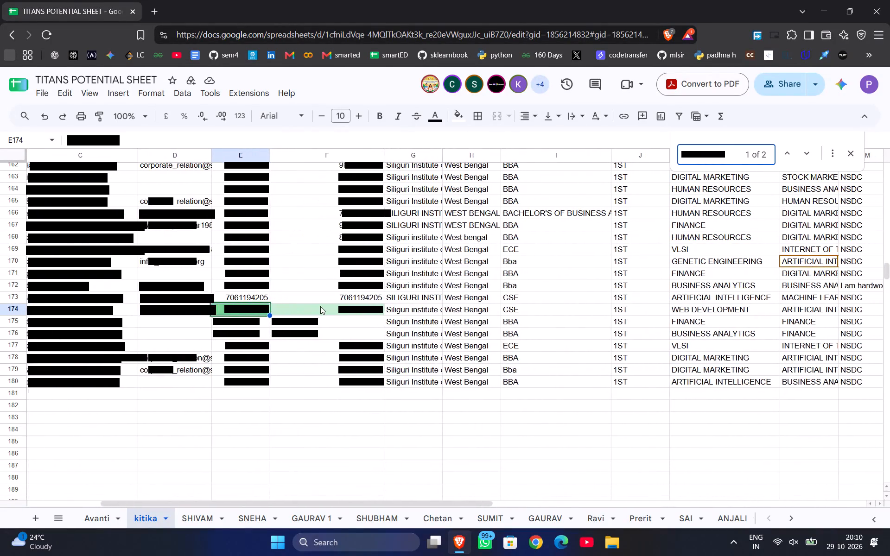
pyautogui.hscroll(-2, 320, 306)
pyautogui.click(381, 310)
pyautogui.write('prerit')
pyautogui.press('Tab')
# Copy the row 174 lead's contact number from column E.
pyautogui.hscroll(3, 381, 310)
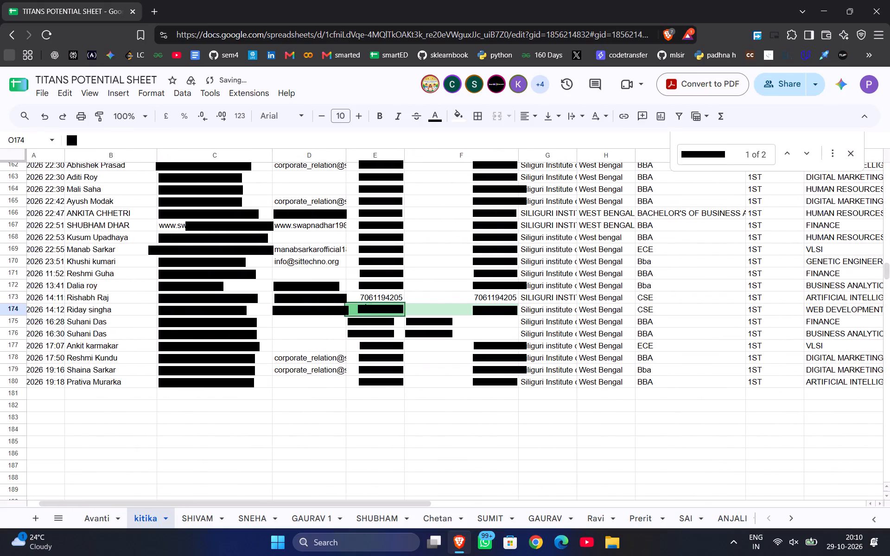
pyautogui.tripleClick(362, 307)
pyautogui.hotkey('ctrl', 'c')
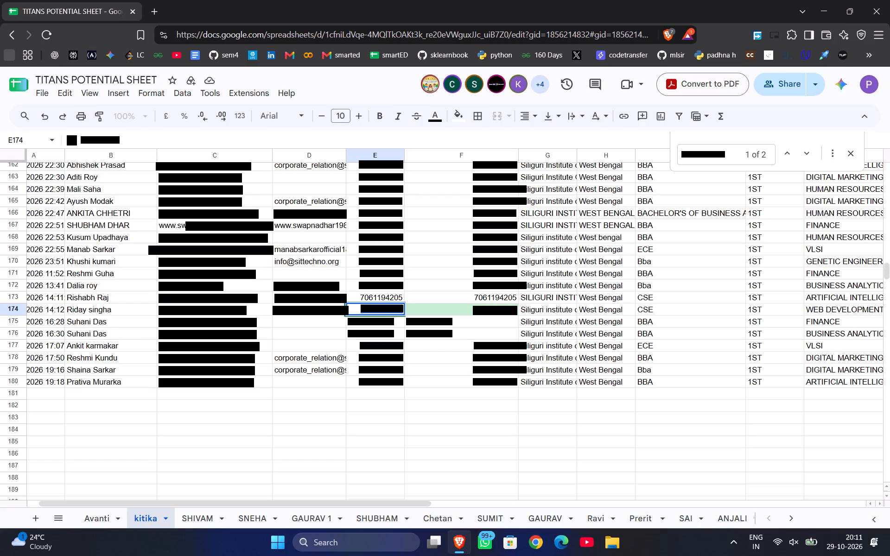
# Select the whole of row 174 and bring its columns further along into view.
pyautogui.click(0, 307)
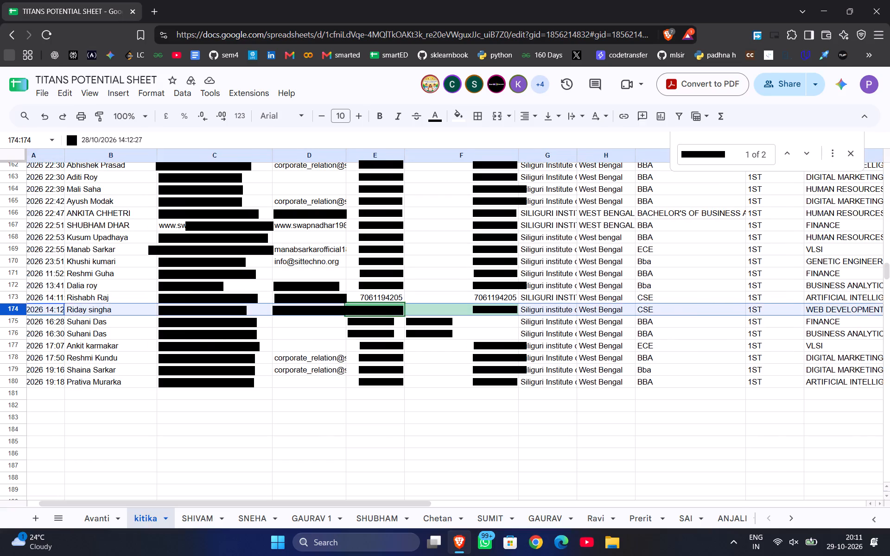
pyautogui.hscroll(-1, 0, 307)
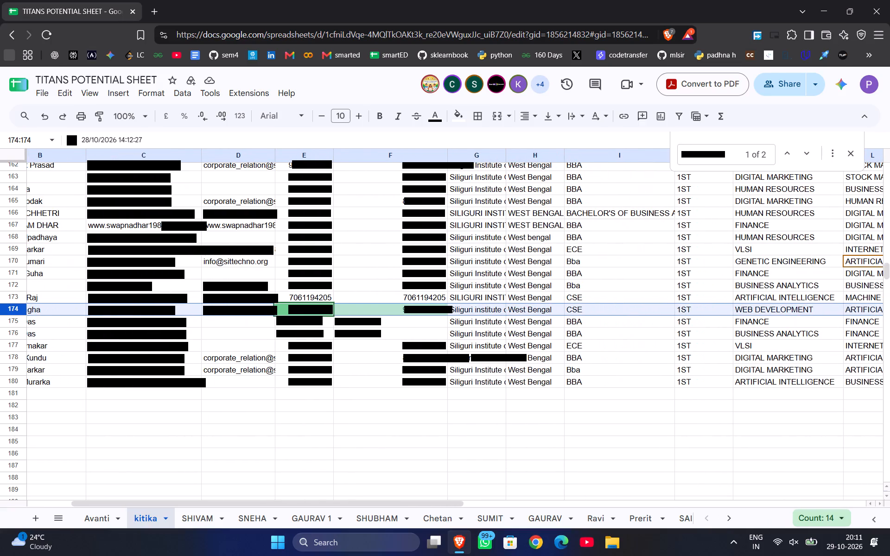
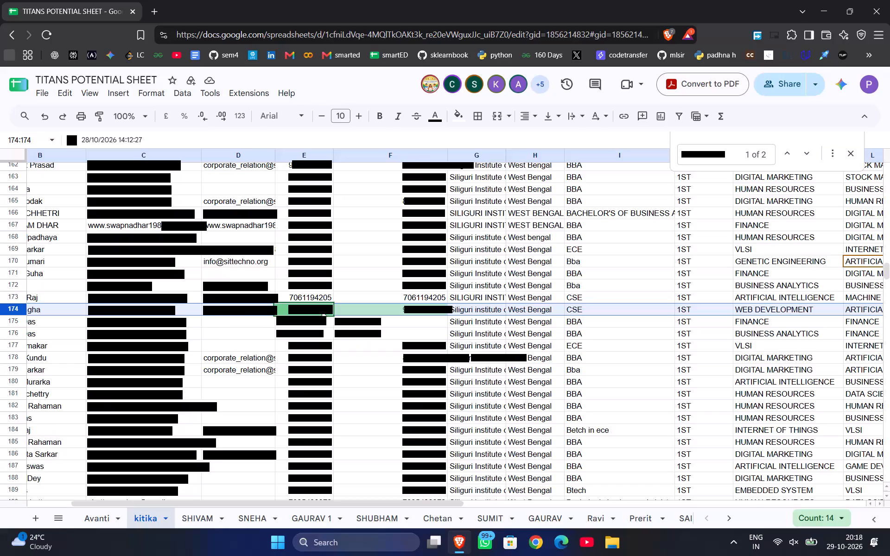
# Open the row 174 lead's contact number cell in column E of the kitika sheet for editing.
pyautogui.tripleClick(321, 311)
pyautogui.click(321, 311)
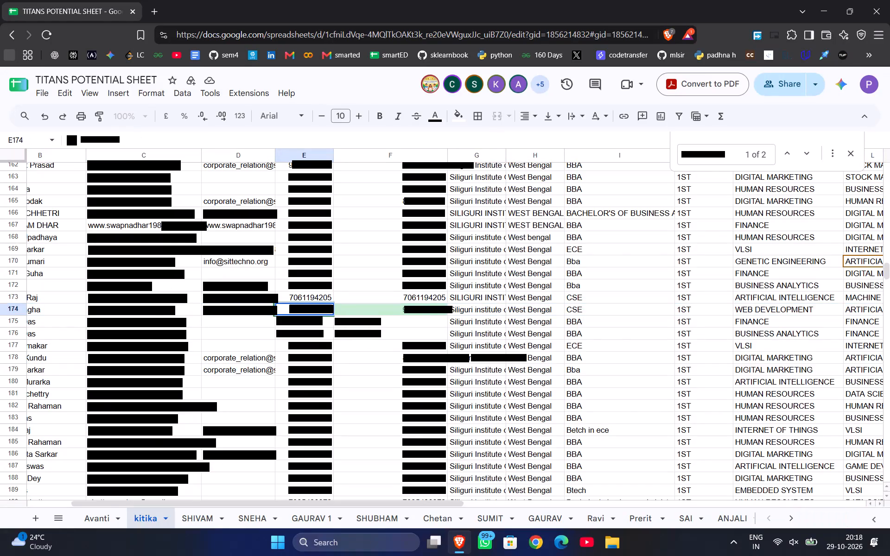